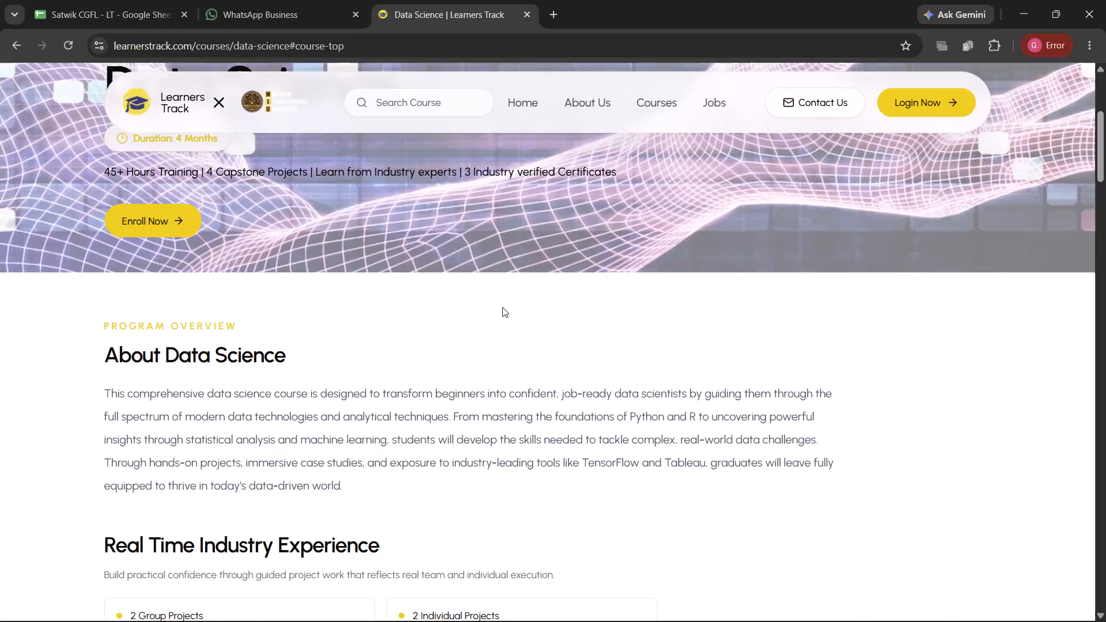
Review the Data Science course page through to the Smart Learning and Advance Learning program fees and features.
{"action": "scroll", "coordinate": [557, 411], "scroll_direction": "down", "scroll_amount": 11}
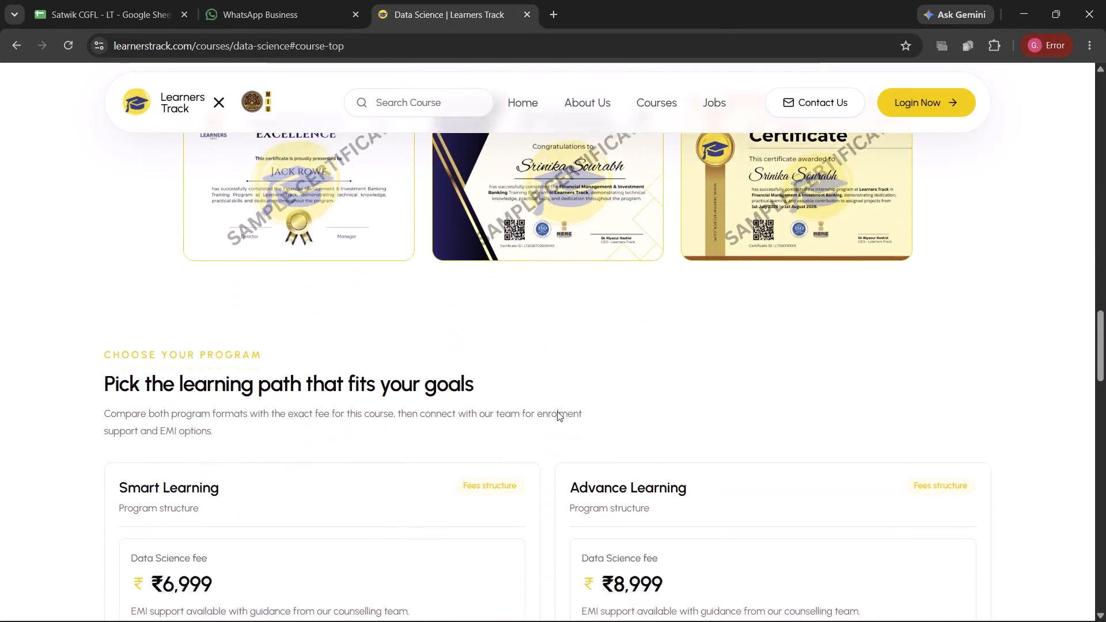
{"action": "scroll", "coordinate": [557, 411], "scroll_direction": "down", "scroll_amount": 2}
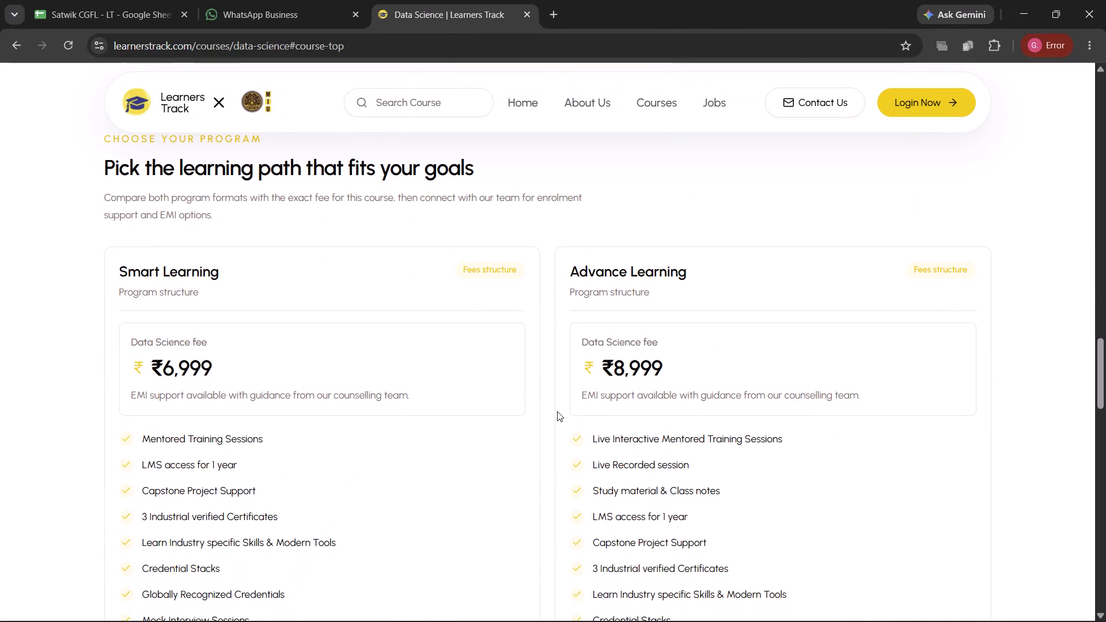
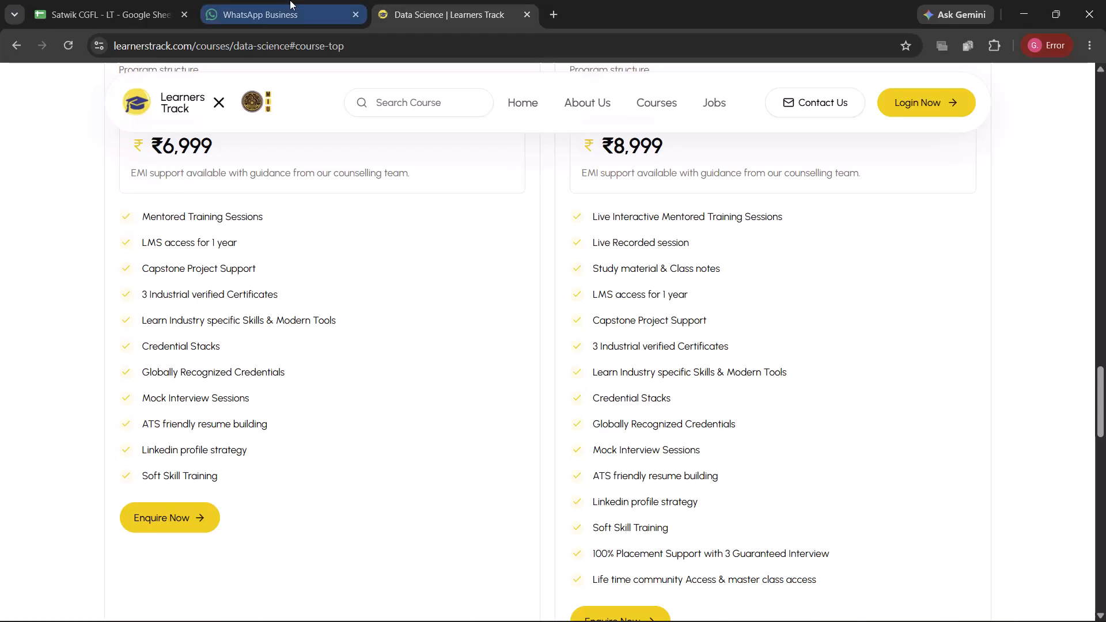
Switch to the lead-tracking spreadsheet and review the Master Leads rows from about 28 to 49, including their availability, status and call comments.
{"action": "left_click", "coordinate": [122, 0]}
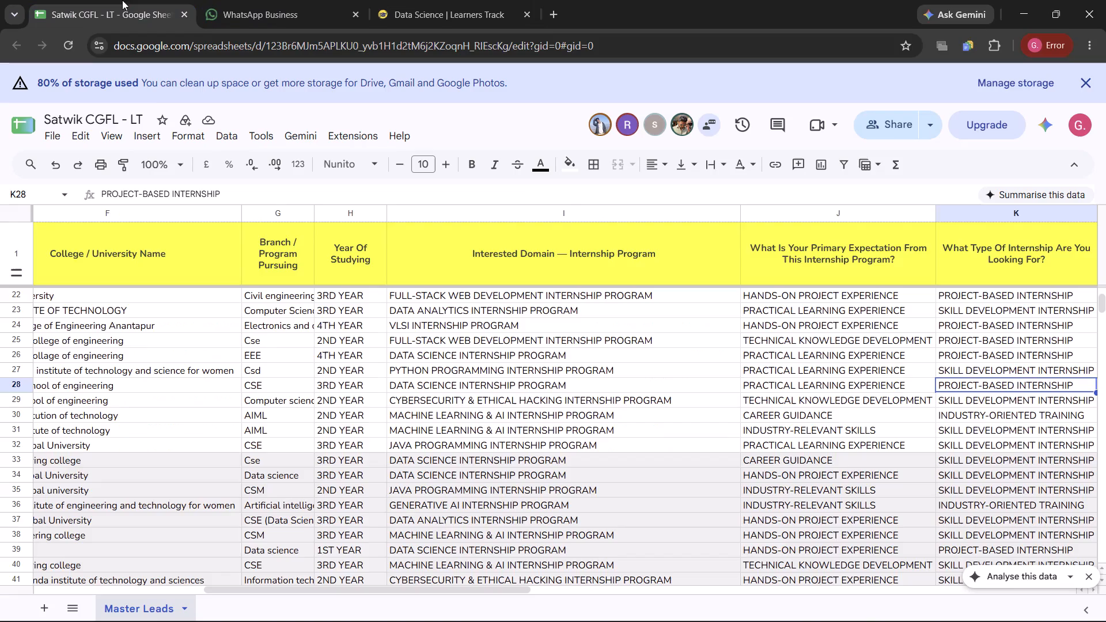
{"action": "scroll", "coordinate": [310, 543], "scroll_direction": "down", "scroll_amount": 1}
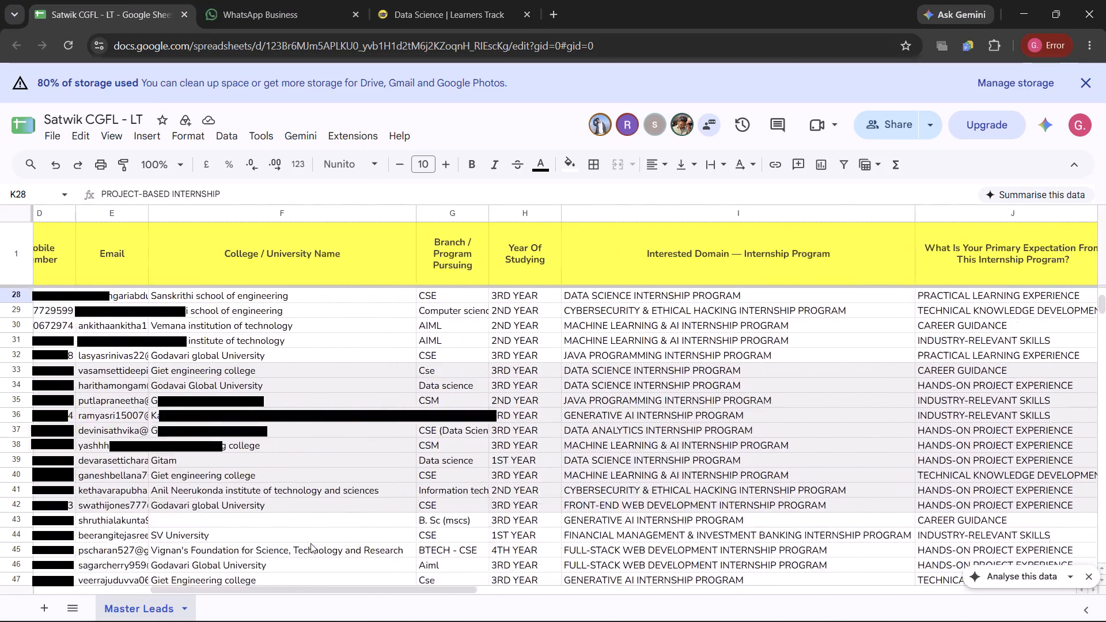
{"action": "scroll", "coordinate": [310, 543], "scroll_direction": "down", "scroll_amount": 1}
{"action": "scroll", "coordinate": [310, 543], "scroll_direction": "right", "scroll_amount": 6}
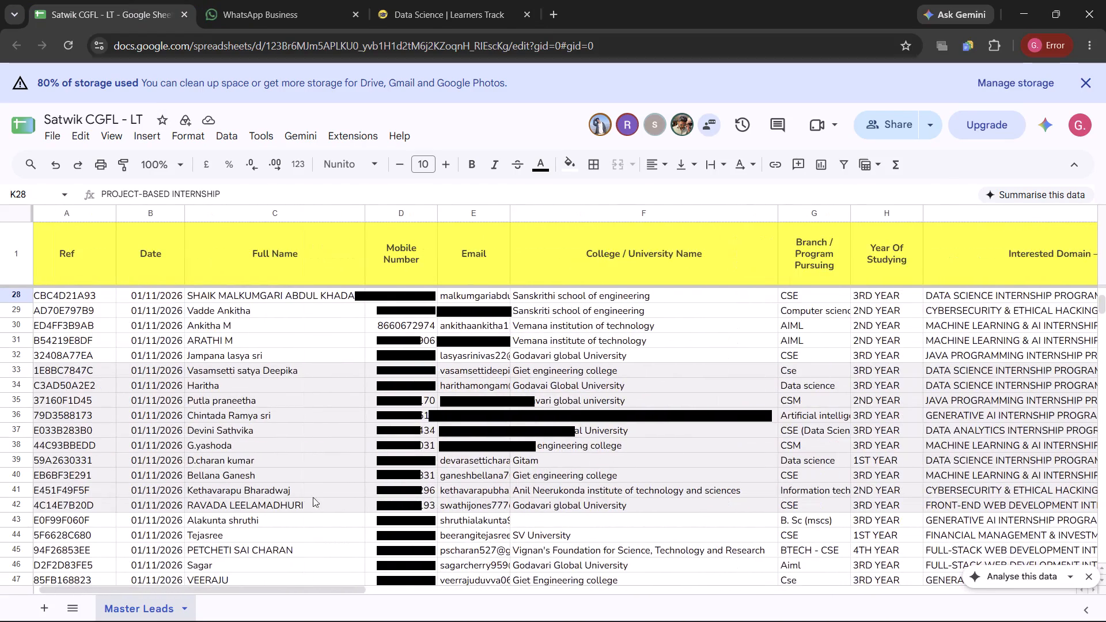
{"action": "scroll", "coordinate": [311, 495], "scroll_direction": "left", "scroll_amount": 10}
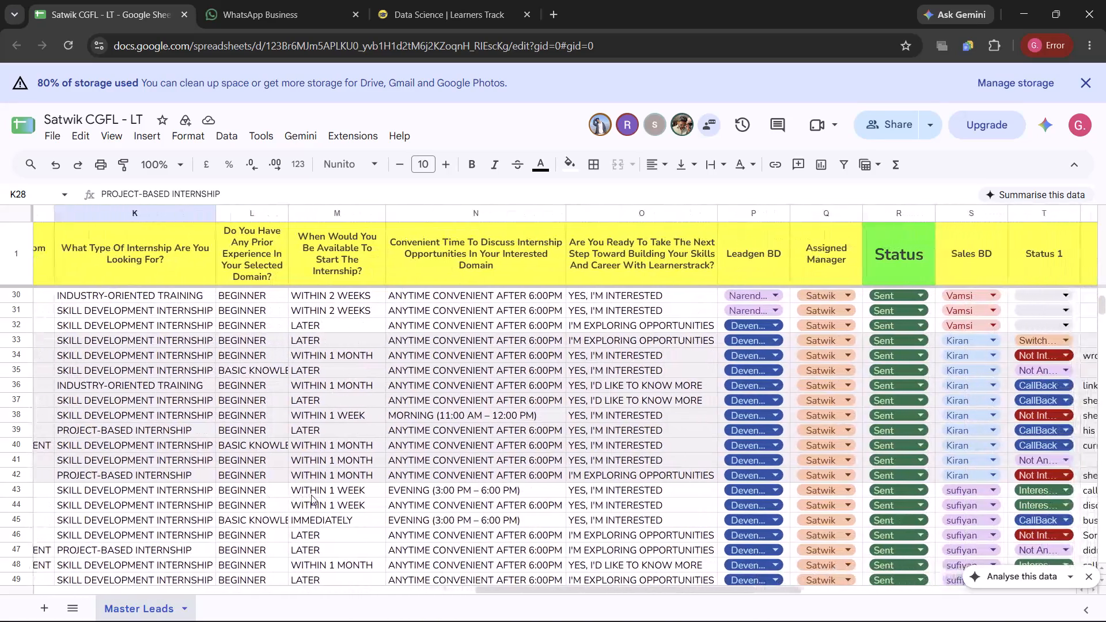
{"action": "scroll", "coordinate": [311, 495], "scroll_direction": "down", "scroll_amount": 1}
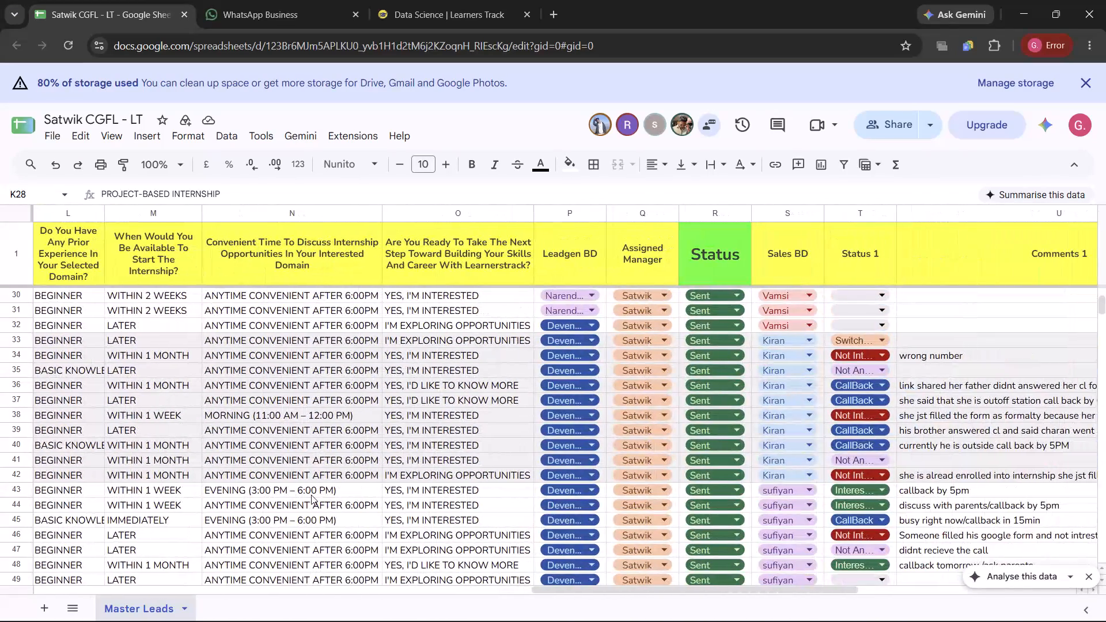
{"action": "scroll", "coordinate": [311, 495], "scroll_direction": "down", "scroll_amount": 1}
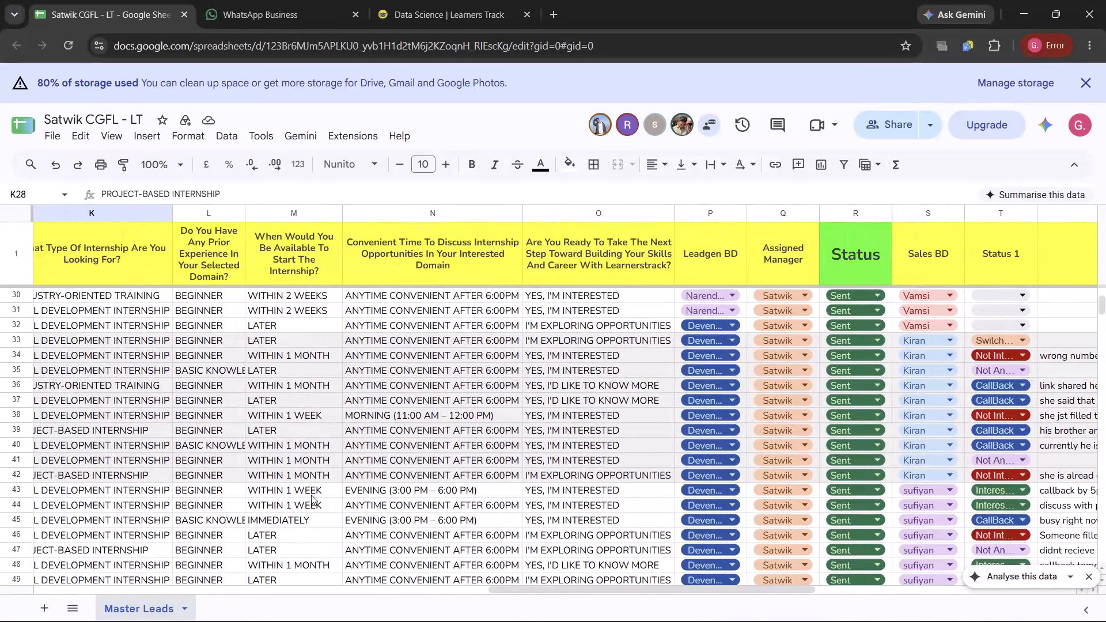
{"action": "scroll", "coordinate": [311, 495], "scroll_direction": "right", "scroll_amount": 1}
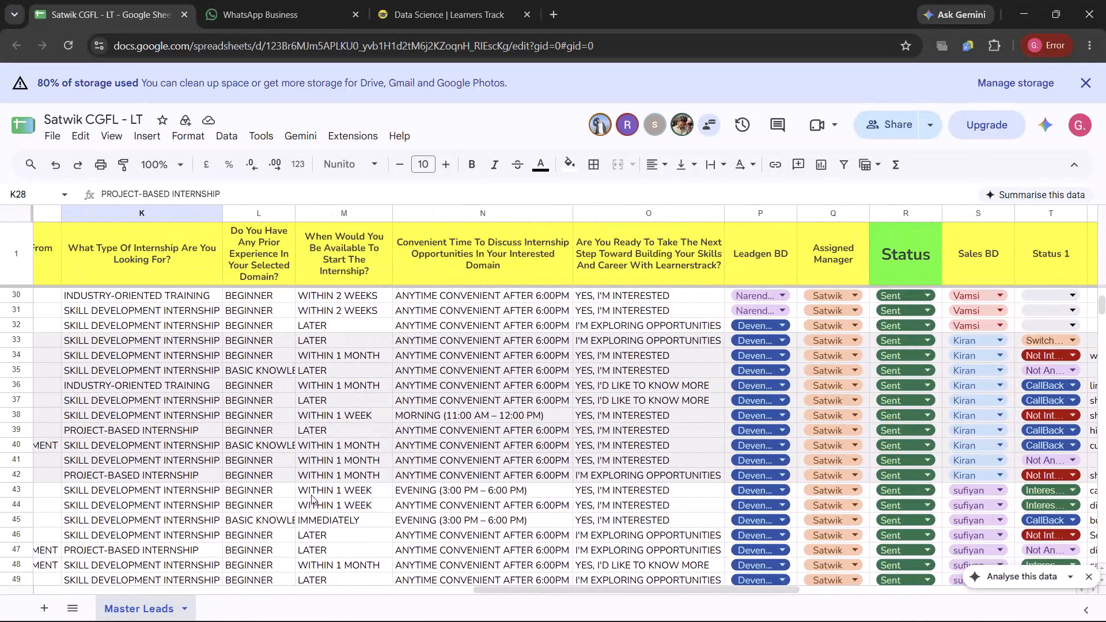
Examine the leads around row 28 of Master Leads, from their availability back to interested domain, year of studying, branch and college.
{"action": "scroll", "coordinate": [311, 495], "scroll_direction": "down", "scroll_amount": 3}
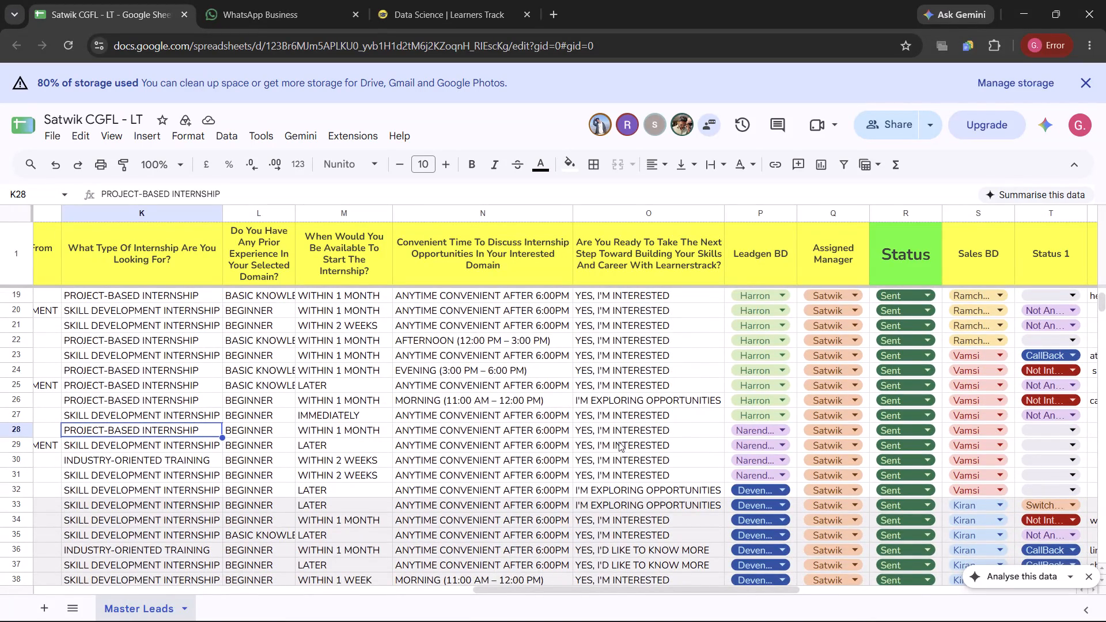
{"action": "scroll", "coordinate": [619, 442], "scroll_direction": "right", "scroll_amount": 4}
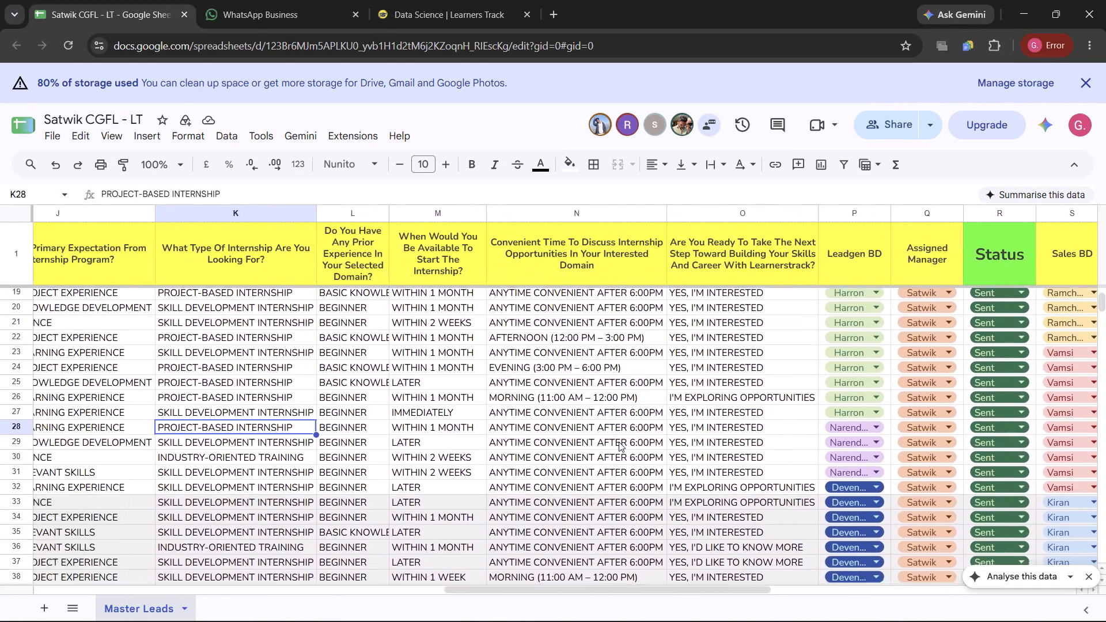
{"action": "scroll", "coordinate": [619, 442], "scroll_direction": "right", "scroll_amount": 4}
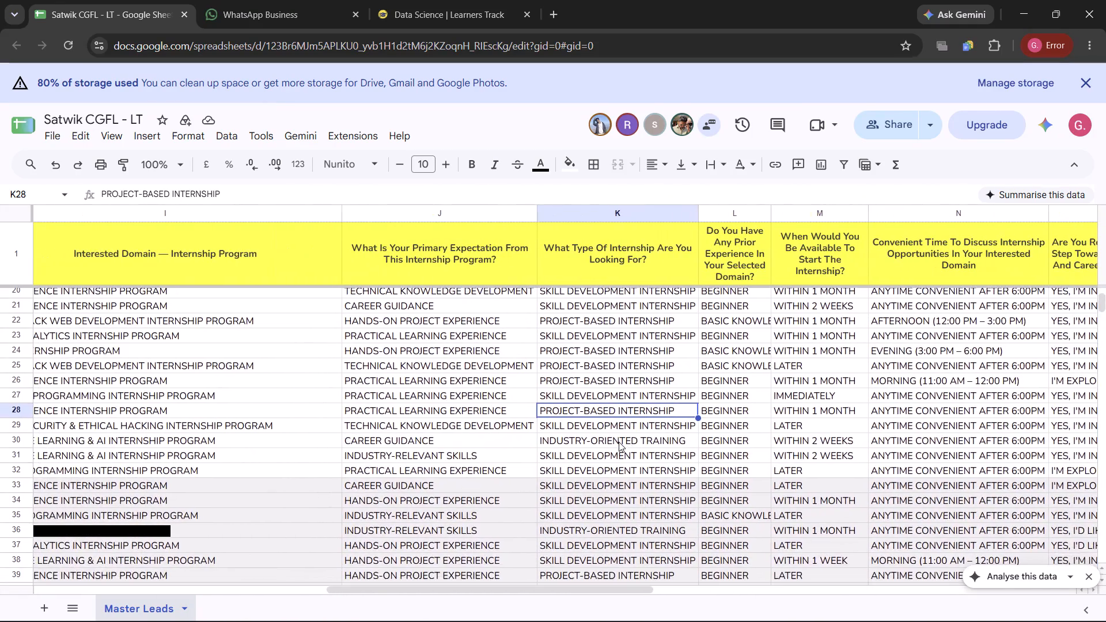
{"action": "scroll", "coordinate": [619, 442], "scroll_direction": "right", "scroll_amount": 3}
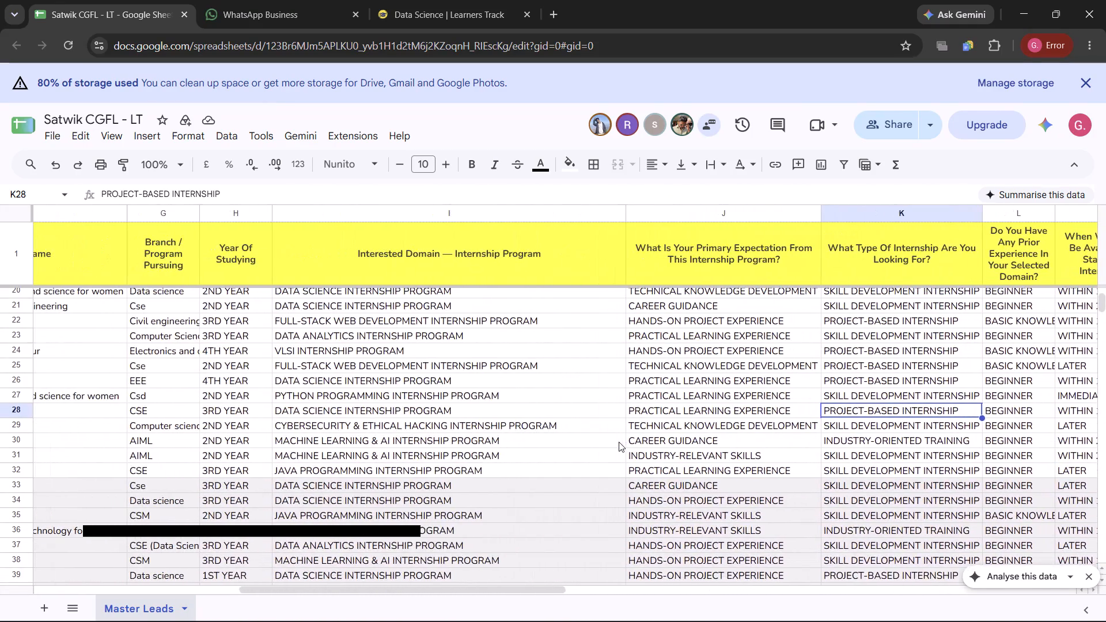
{"action": "scroll", "coordinate": [619, 442], "scroll_direction": "right", "scroll_amount": 4}
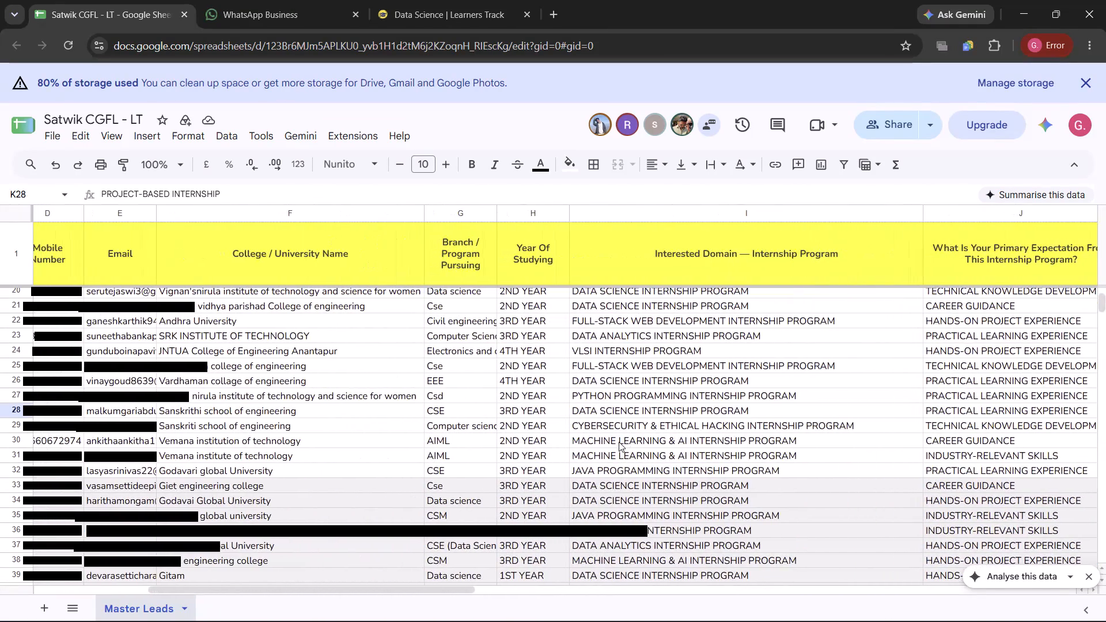
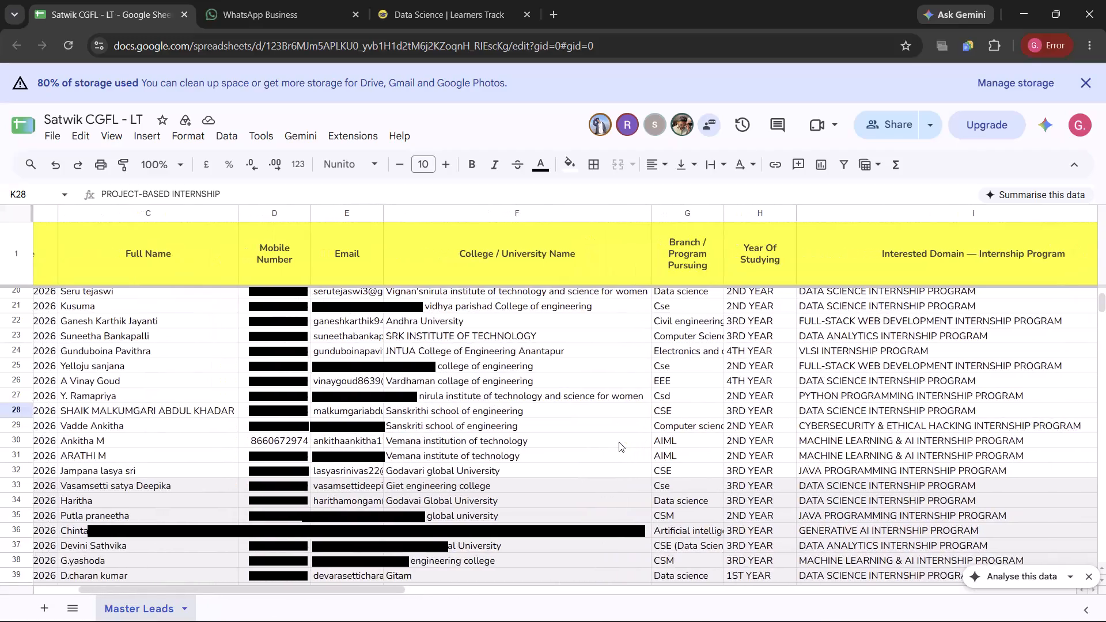
Examine the leads around rows 28 to 34, from availability and assigned staff back to college, name and reference.
{"action": "scroll", "coordinate": [619, 442], "scroll_direction": "right", "scroll_amount": 1}
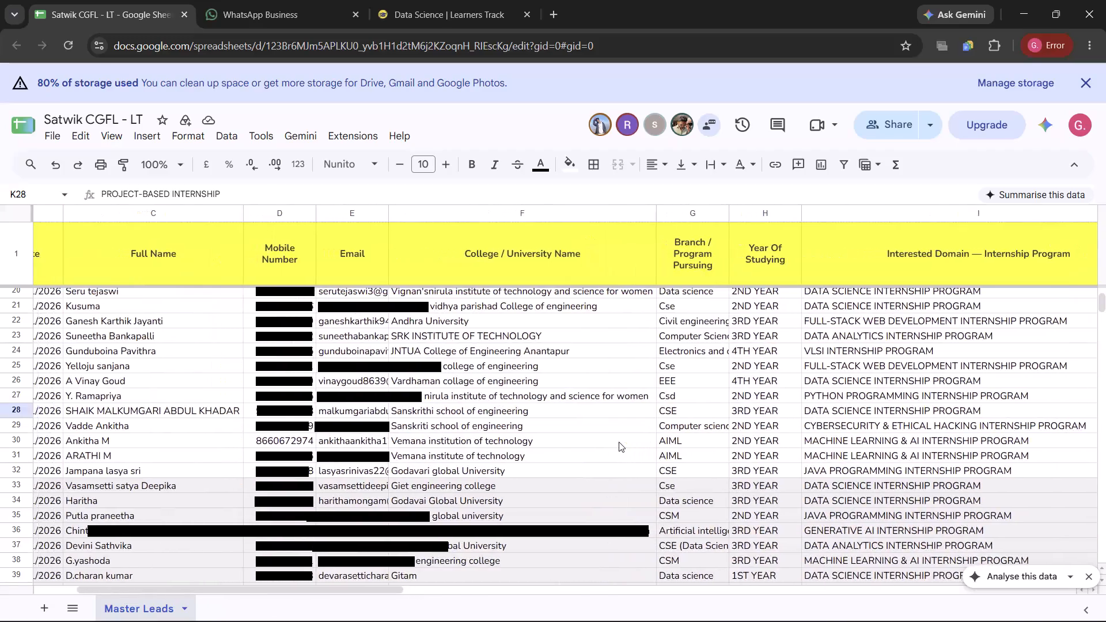
{"action": "scroll", "coordinate": [619, 442], "scroll_direction": "right", "scroll_amount": 1}
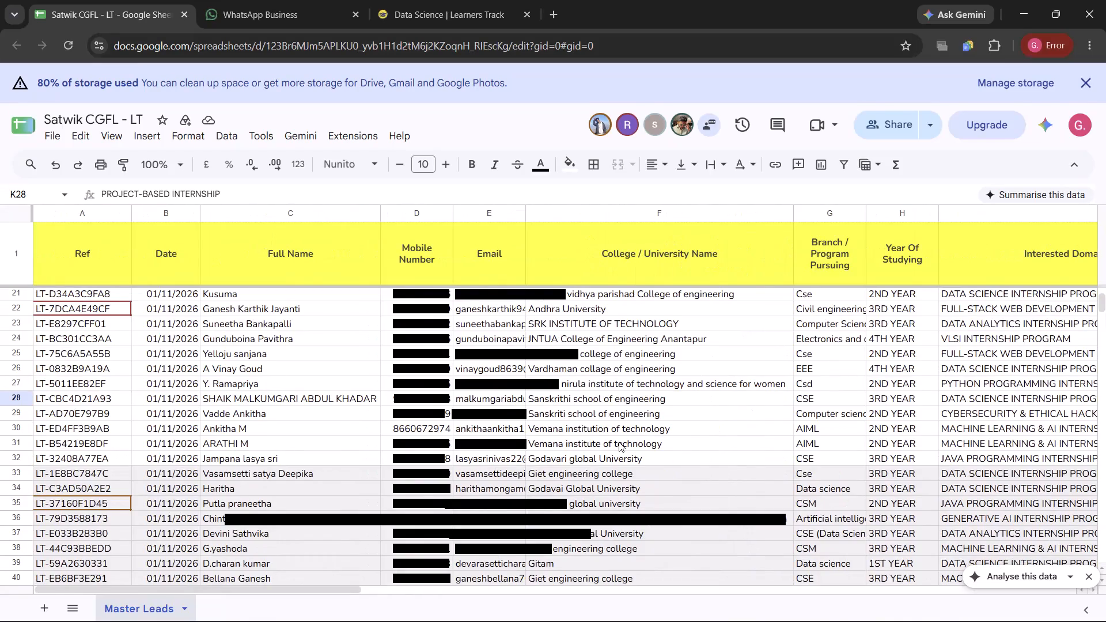
{"action": "scroll", "coordinate": [619, 442], "scroll_direction": "left", "scroll_amount": 11}
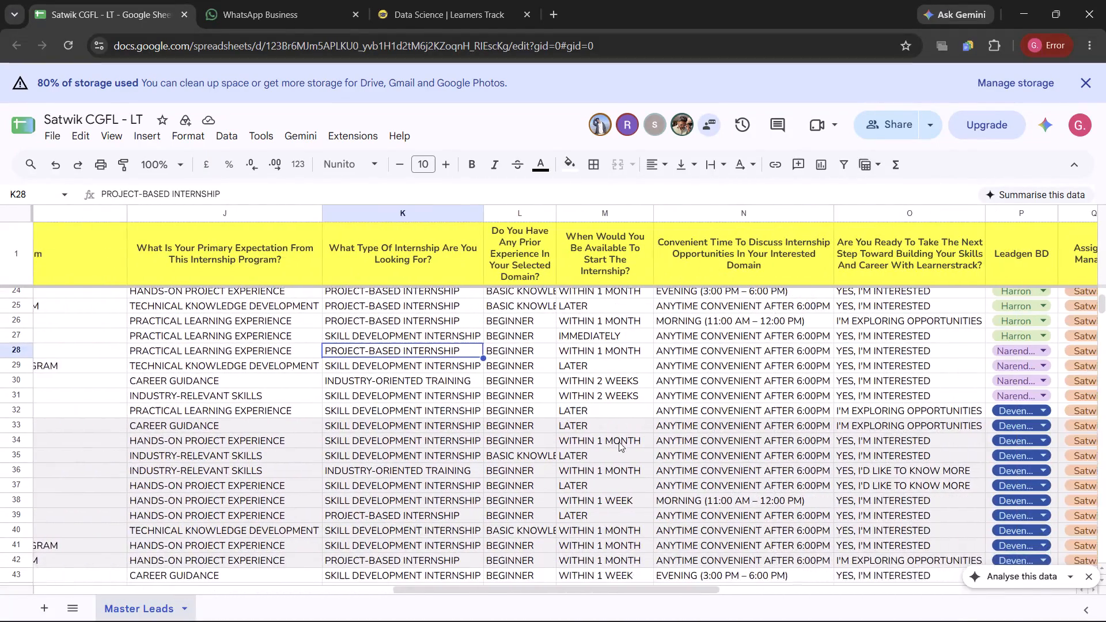
{"action": "scroll", "coordinate": [619, 442], "scroll_direction": "left", "scroll_amount": 1}
{"action": "scroll", "coordinate": [619, 442], "scroll_direction": "right", "scroll_amount": 3}
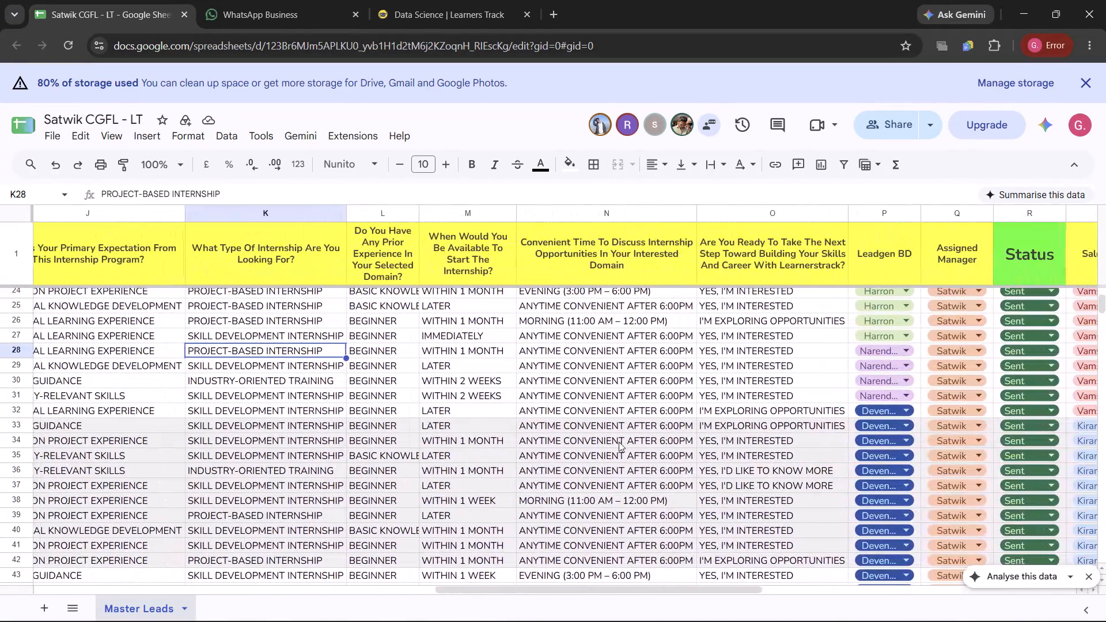
{"action": "left_click", "coordinate": [619, 442]}
{"action": "key", "text": "Left"}
{"action": "key", "text": "Left"}
{"action": "key", "text": "Left"}
{"action": "key", "text": "Left"}
{"action": "key", "text": "Left"}
{"action": "key", "text": "Left"}
{"action": "key", "text": "Left"}
{"action": "key", "text": "Left"}
{"action": "key", "text": "Left"}
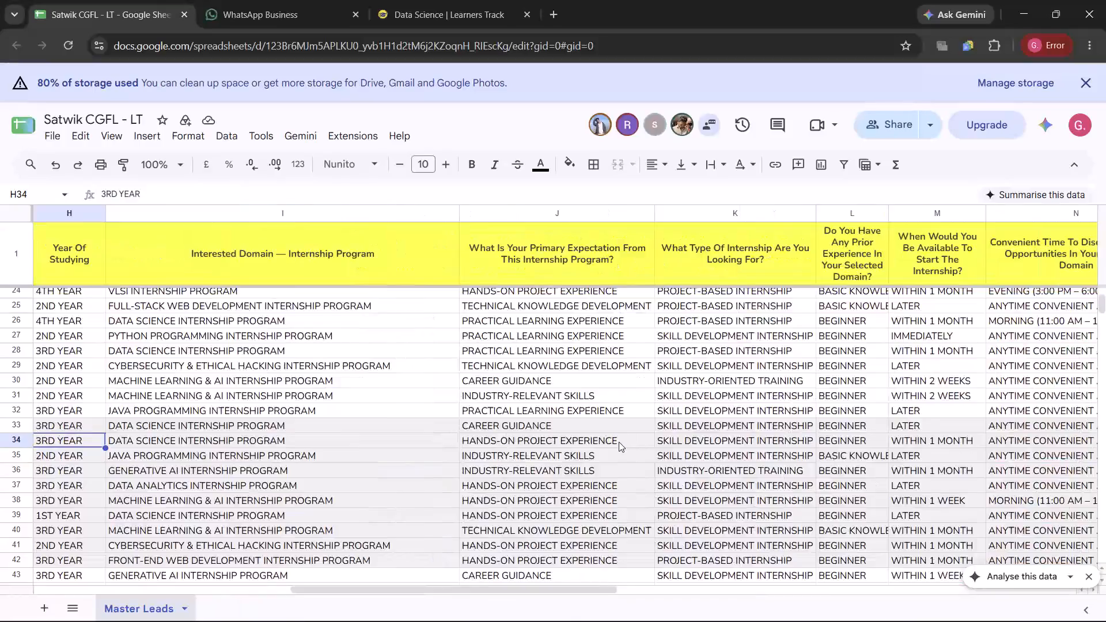
{"action": "key", "text": "Left"}
{"action": "key", "text": "Left"}
{"action": "key", "text": "Left"}
{"action": "key", "text": "Left"}
{"action": "key", "text": "Left"}
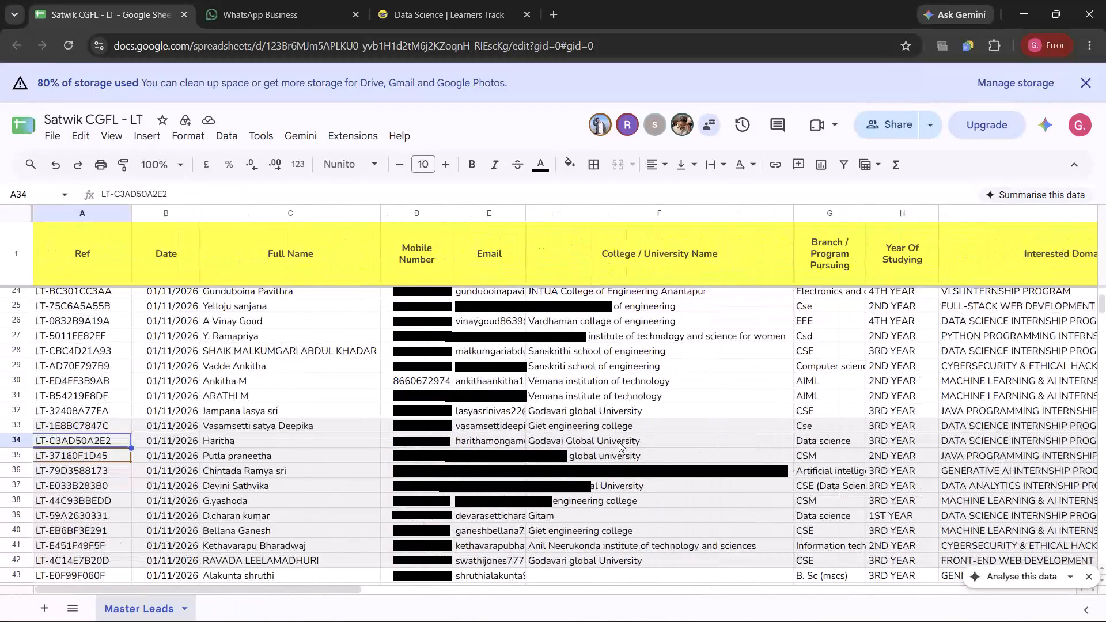
{"action": "key", "text": "Left"}
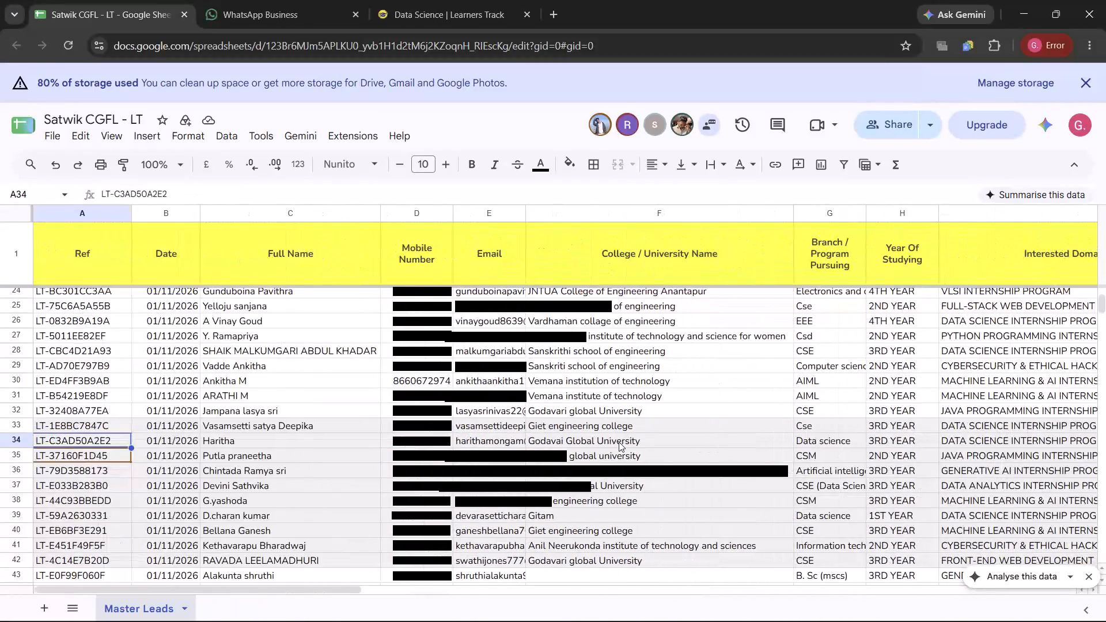
{"action": "left_click", "coordinate": [110, 447]}
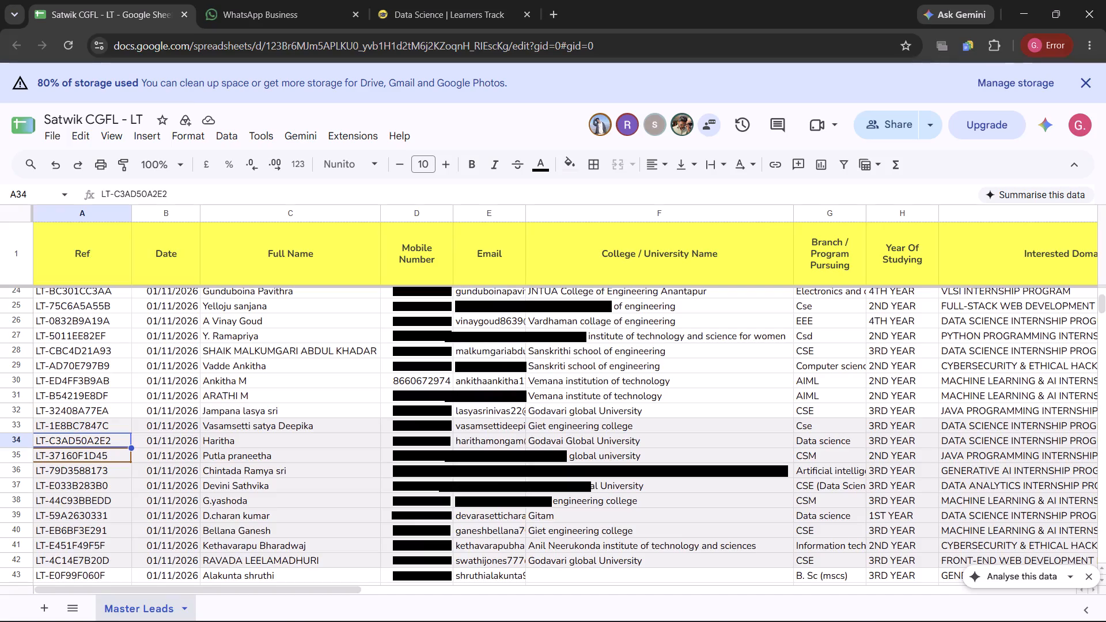
{"action": "scroll", "coordinate": [110, 447], "scroll_direction": "right", "scroll_amount": 1}
Set Status 1 to Interested for the lead in row 28.
{"action": "left_click", "coordinate": [120, 354]}
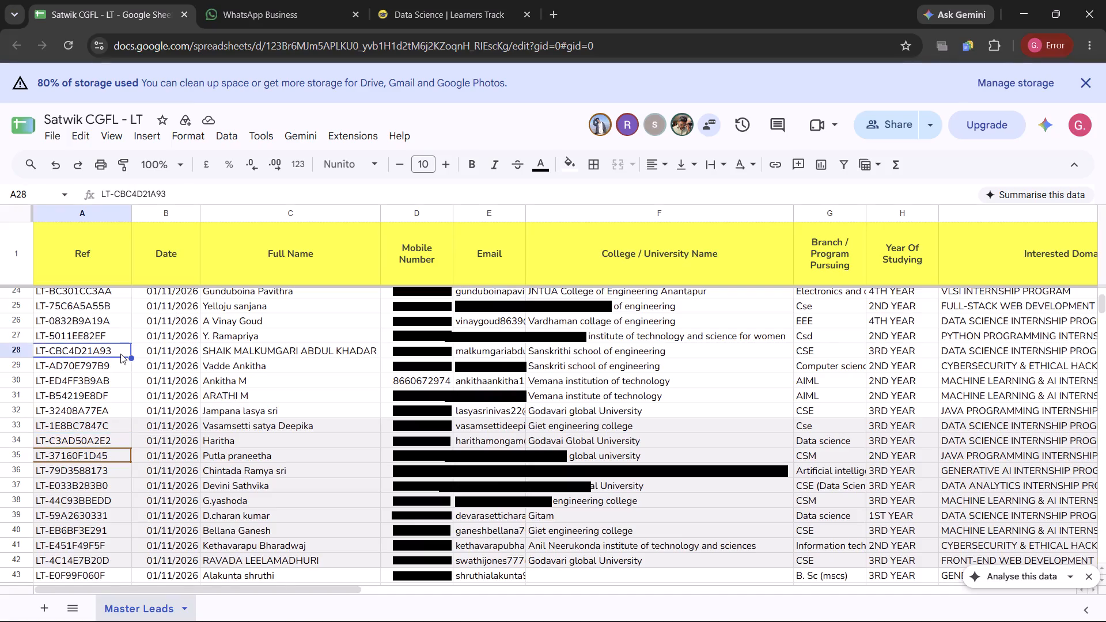
{"action": "key", "text": "Right"}
{"action": "key", "text": "Right"}
{"action": "key", "text": "Right"}
{"action": "key", "text": "Right"}
{"action": "key", "text": "Right"}
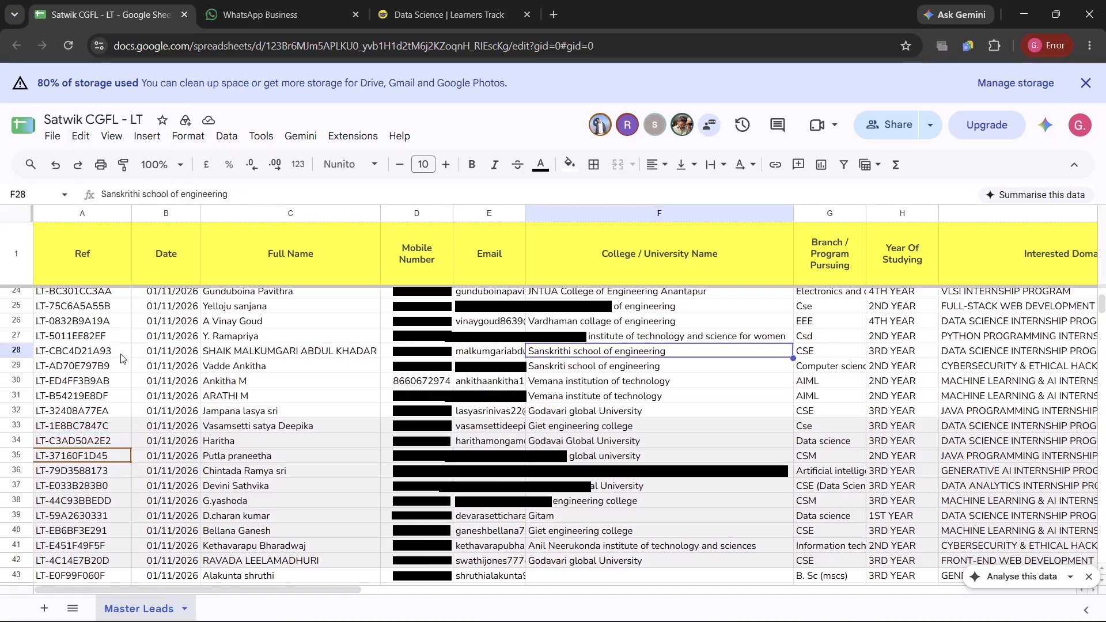
{"action": "key", "text": "Right"}
{"action": "key", "text": "Right"}
{"action": "key", "text": "Right"}
{"action": "key", "text": "Right"}
{"action": "key", "text": "Right"}
{"action": "key", "text": "Right"}
{"action": "key", "text": "Right"}
{"action": "key", "text": "Right"}
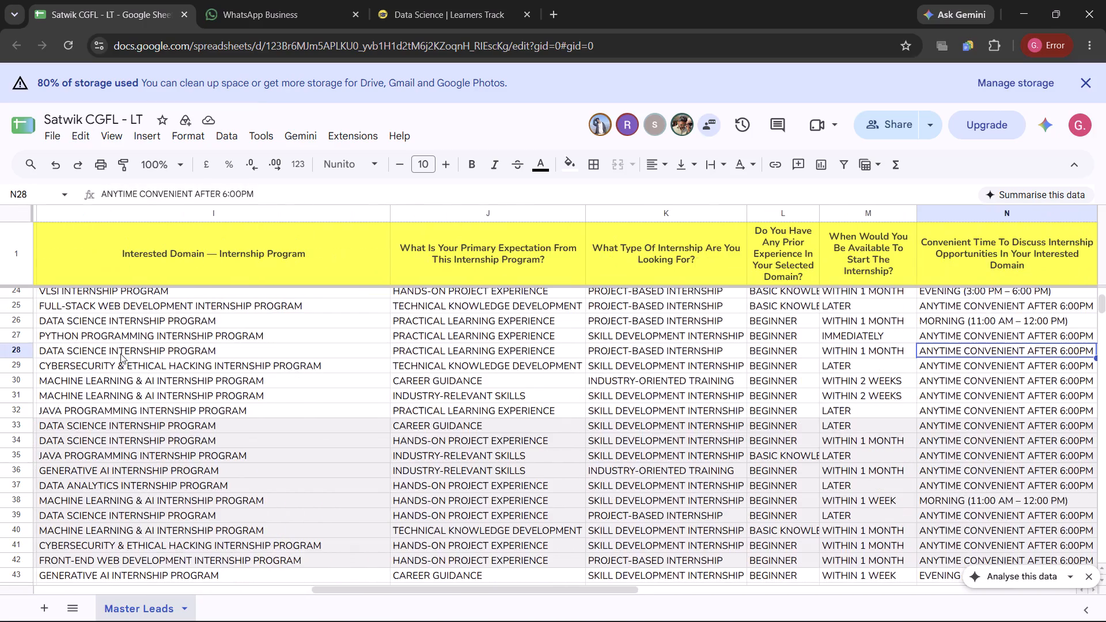
{"action": "key", "text": "Right"}
{"action": "key", "text": "Right"}
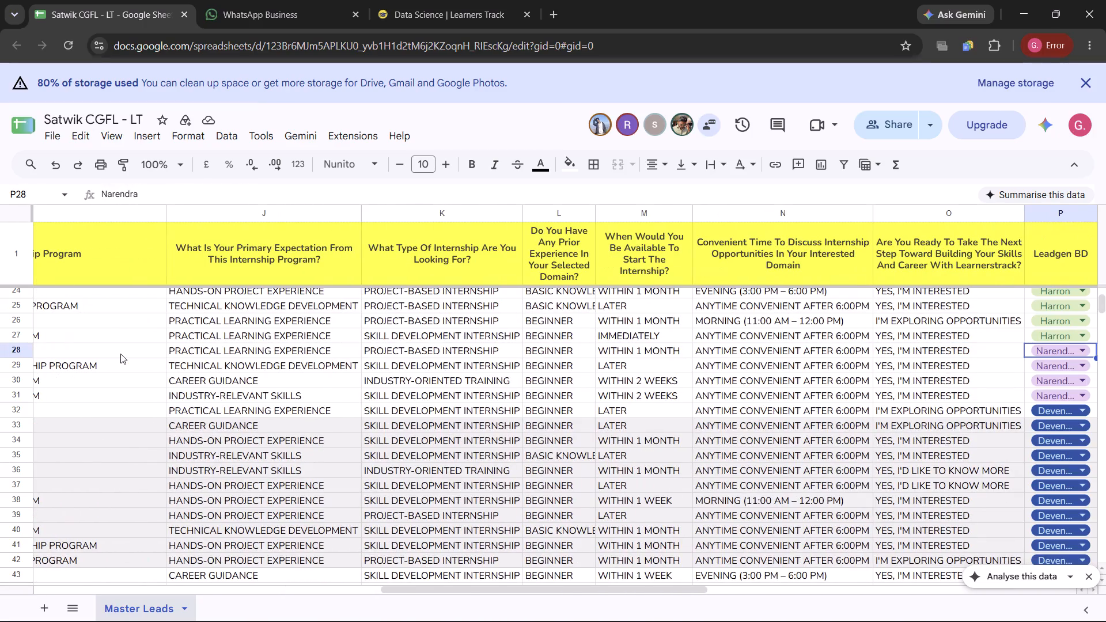
{"action": "key", "text": "Right"}
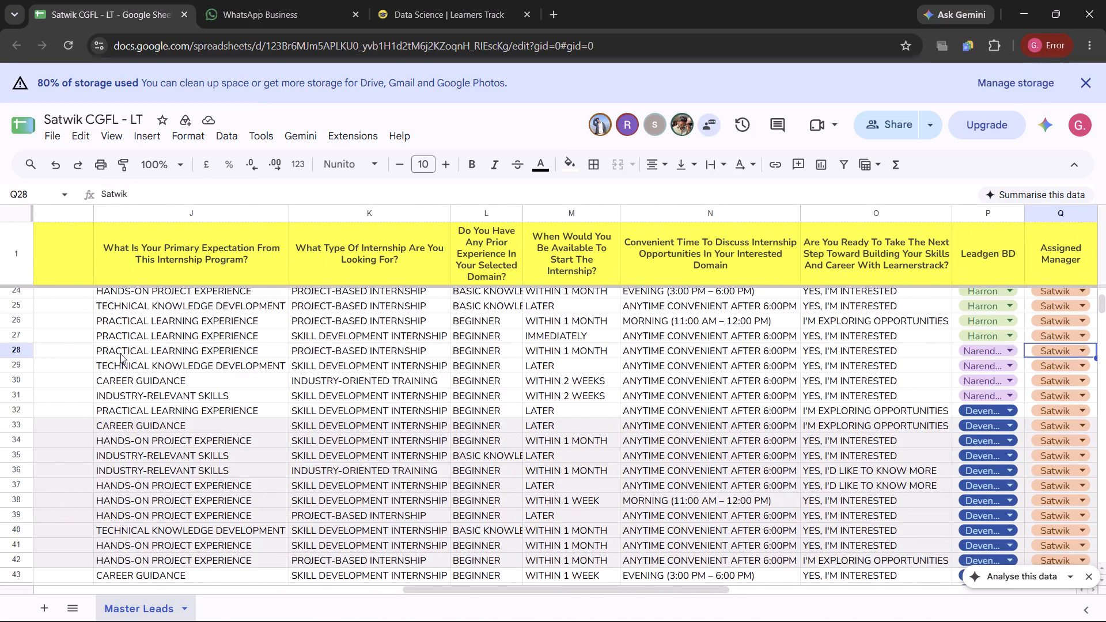
{"action": "key", "text": "Right"}
{"action": "key", "text": "Right"}
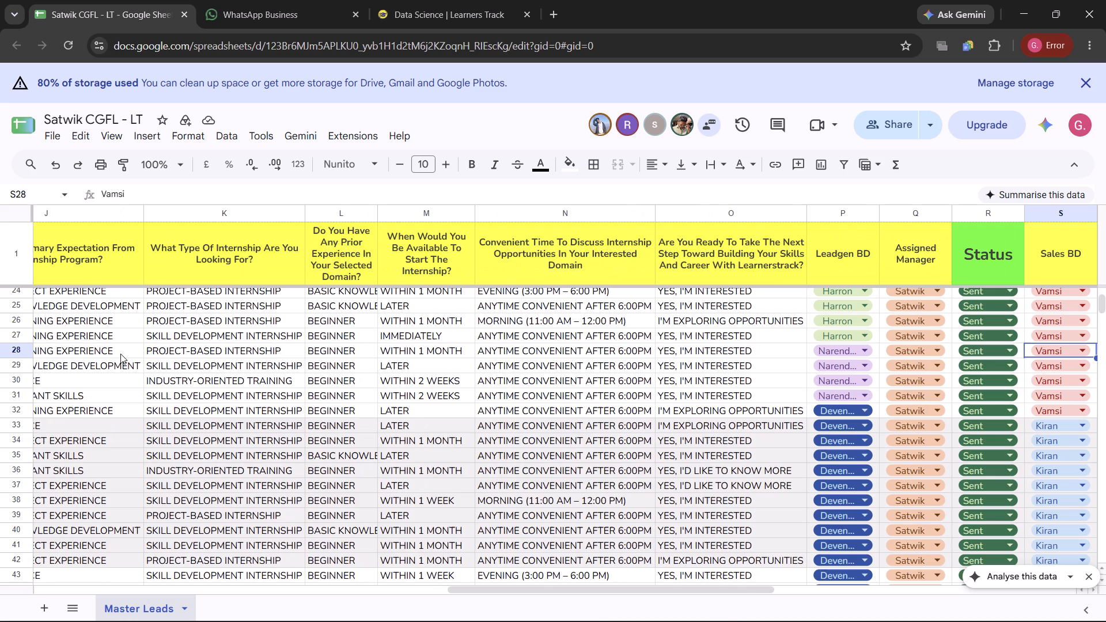
{"action": "key", "text": "Right"}
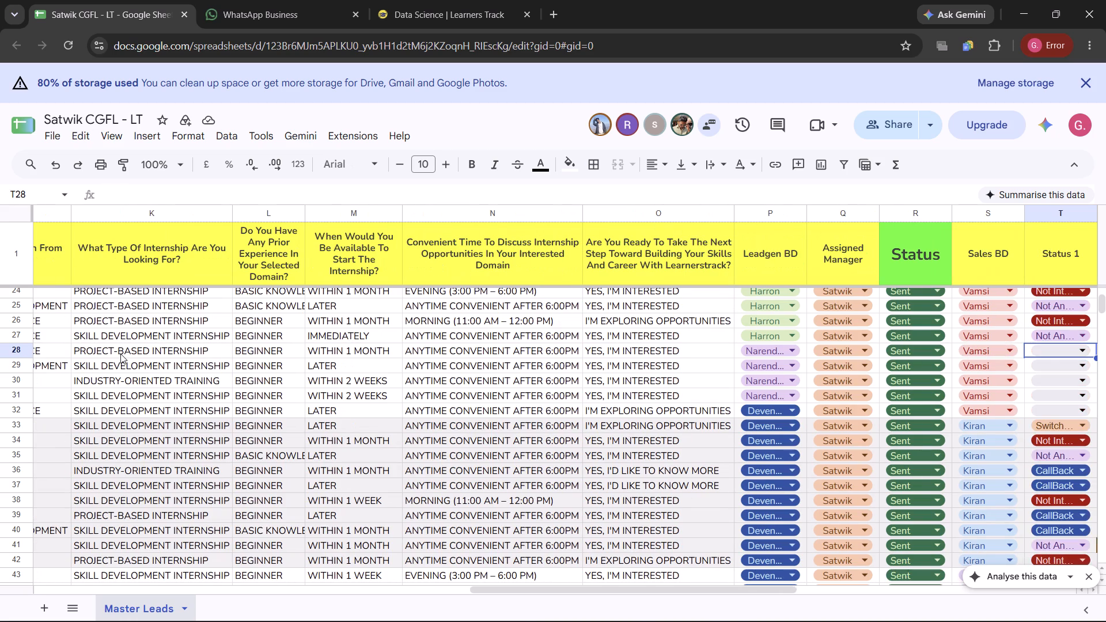
{"action": "key", "text": "Left"}
{"action": "key", "text": "Left"}
{"action": "key", "text": "Left"}
{"action": "key", "text": "Left"}
{"action": "key", "text": "Left"}
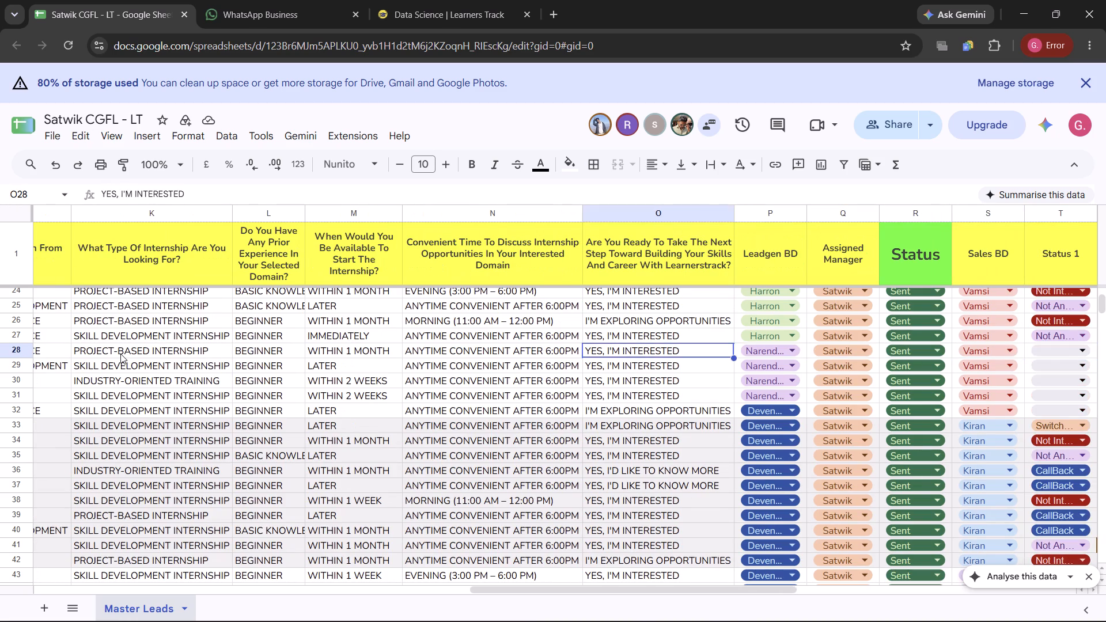
{"action": "key", "text": "Right"}
{"action": "key", "text": "Right"}
{"action": "key", "text": "Right"}
{"action": "key", "text": "Right"}
{"action": "key", "text": "Right"}
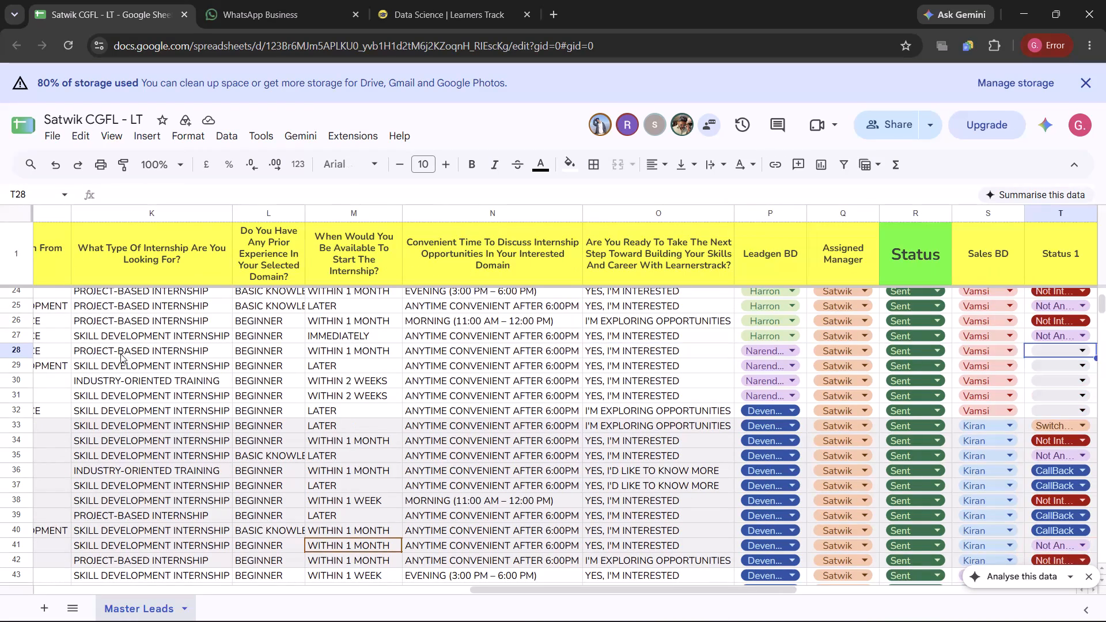
{"action": "key", "text": "space"}
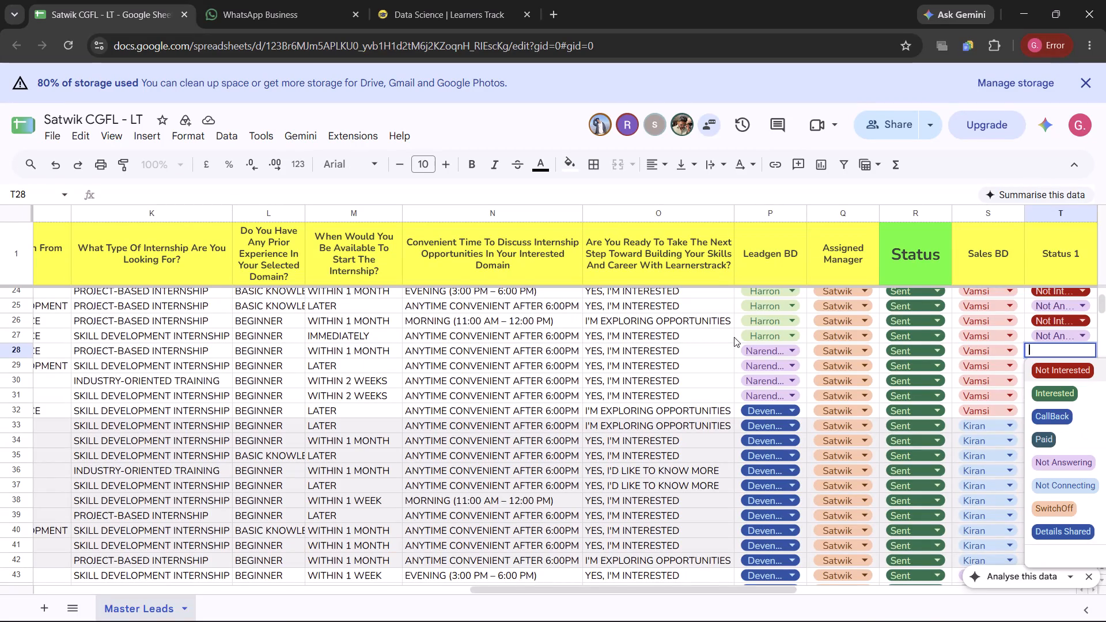
{"action": "left_click", "coordinate": [1088, 390]}
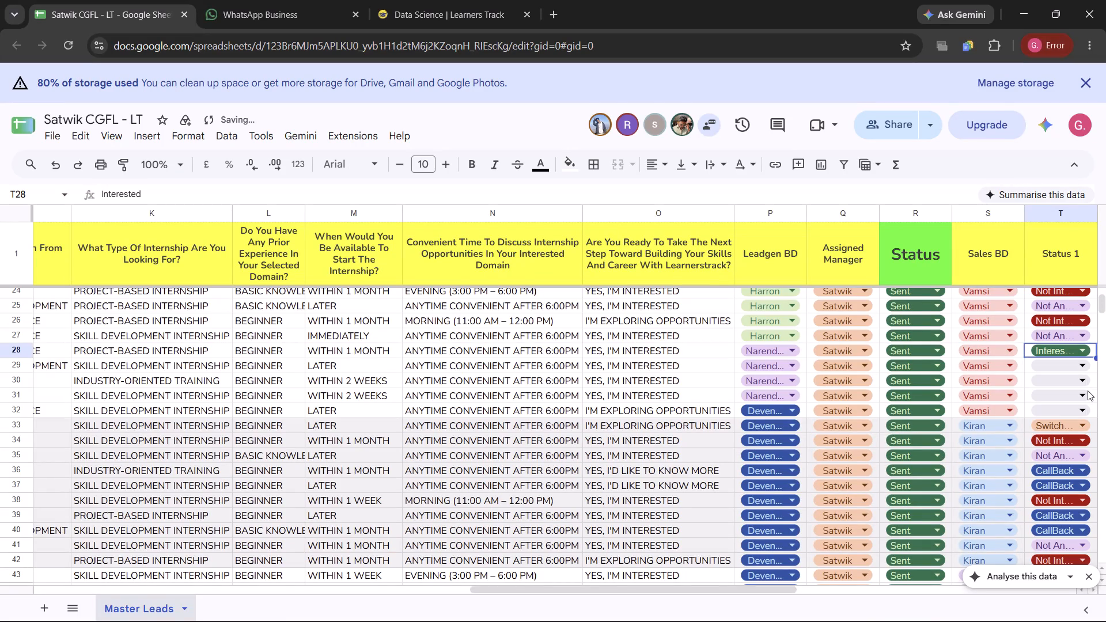
Enter "he need to ask hisparents" in Comments 1 for the lead in row 28.
{"action": "scroll", "coordinate": [1088, 390], "scroll_direction": "left", "scroll_amount": 6}
{"action": "key", "text": "Right"}
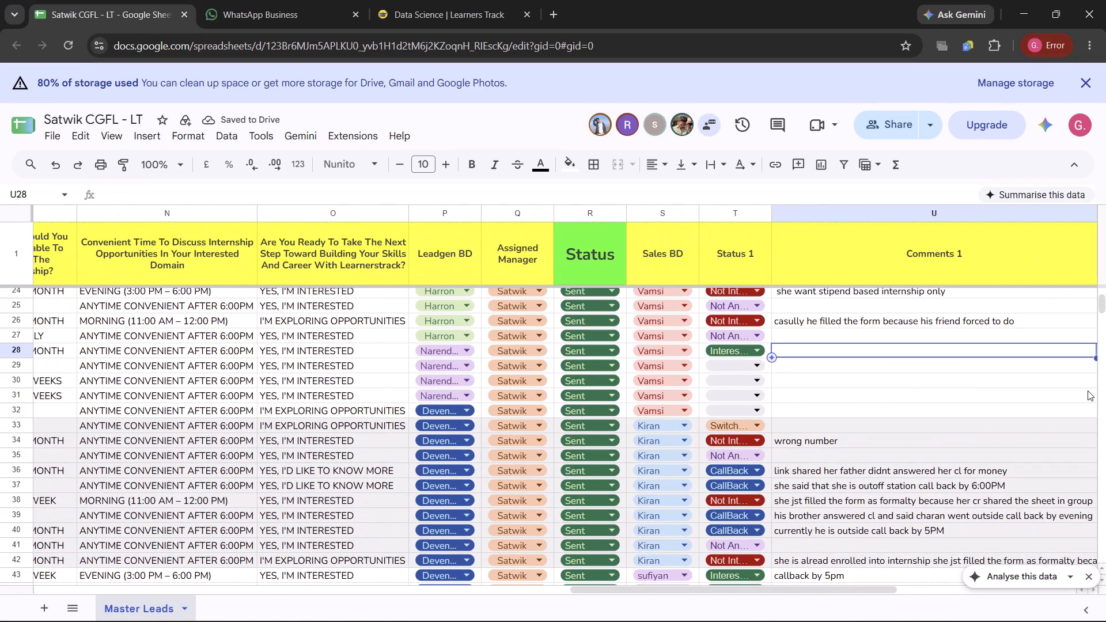
{"action": "type", "text": "he ned"}
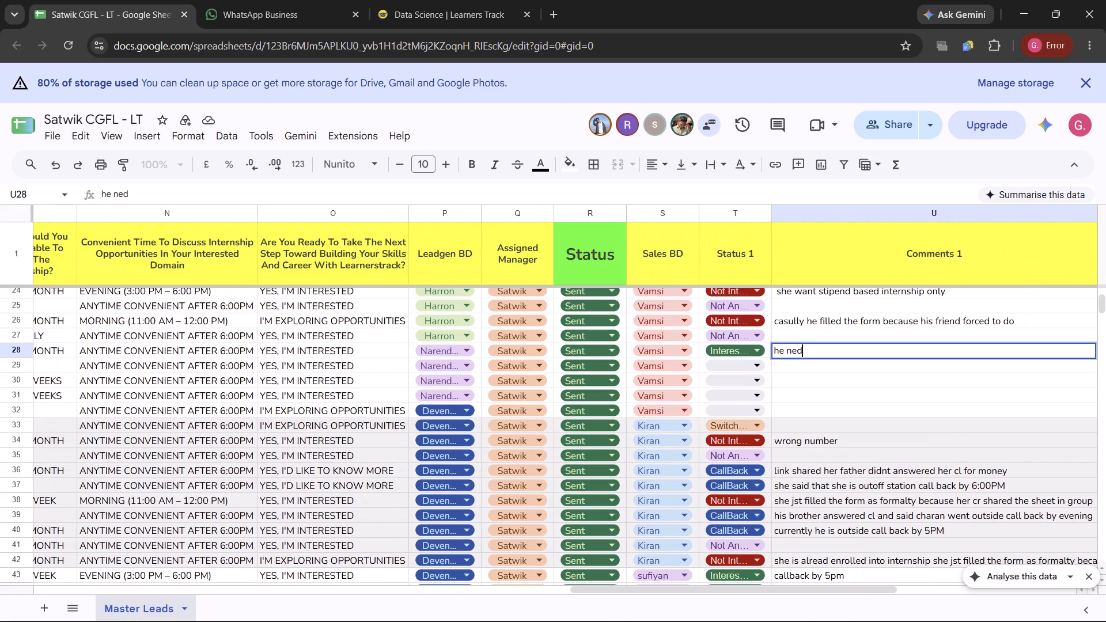
{"action": "key", "text": "e"}
{"action": "key", "text": "BackSpace"}
{"action": "key", "text": "BackSpace"}
{"action": "type", "text": "ed to ask i"}
{"action": "key", "text": "BackSpace"}
{"action": "type", "text": "hisparents"}
{"action": "key", "text": "space"}
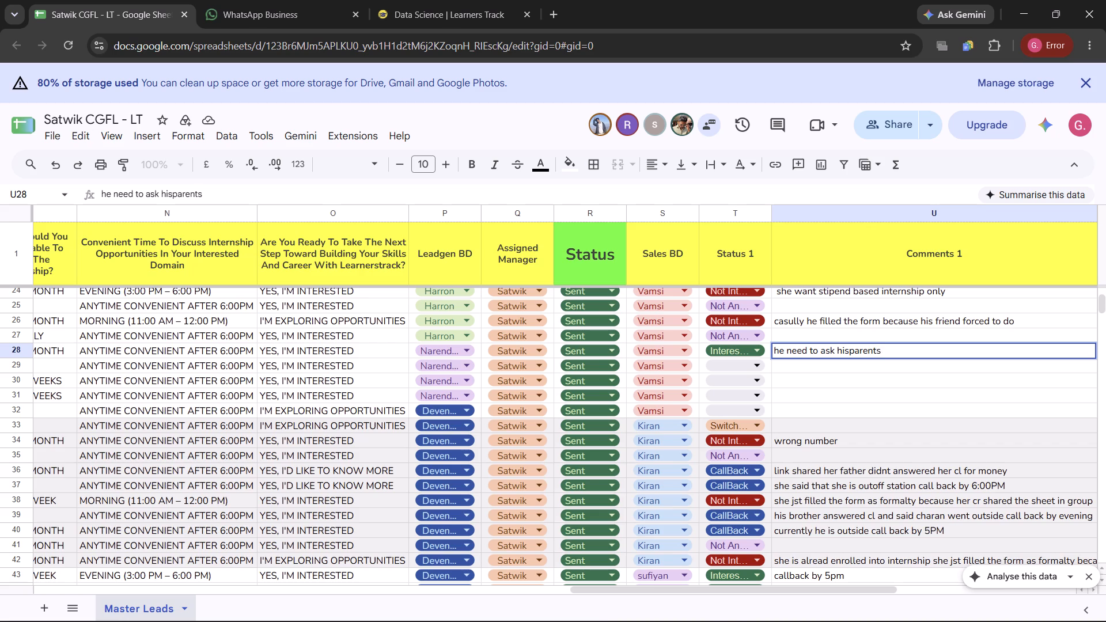
{"action": "key", "text": "Left"}
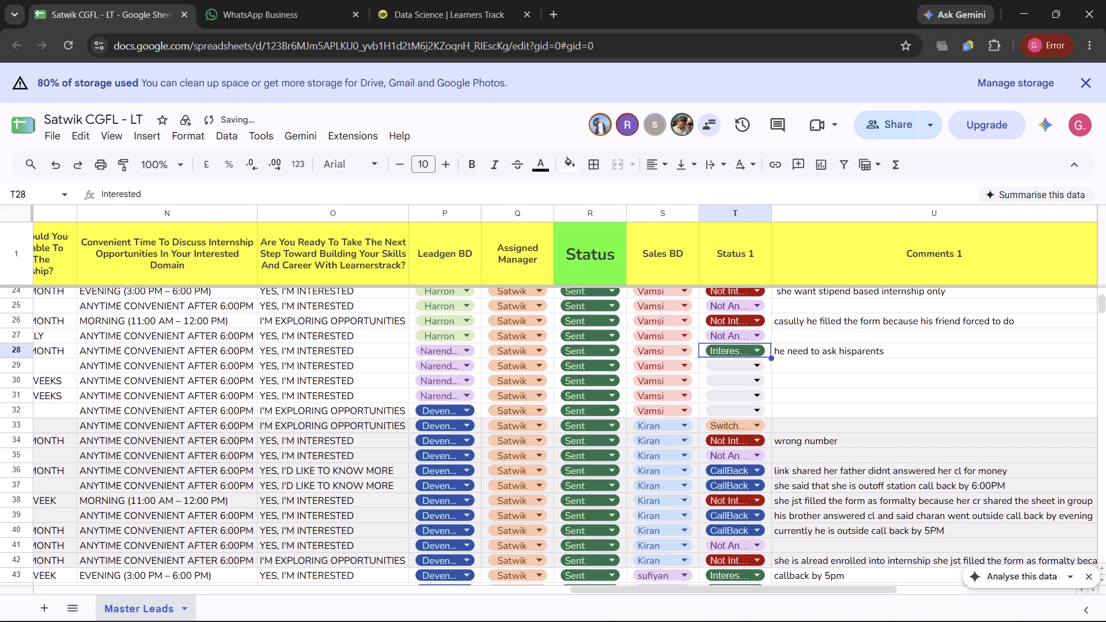
{"action": "key", "text": "Right"}
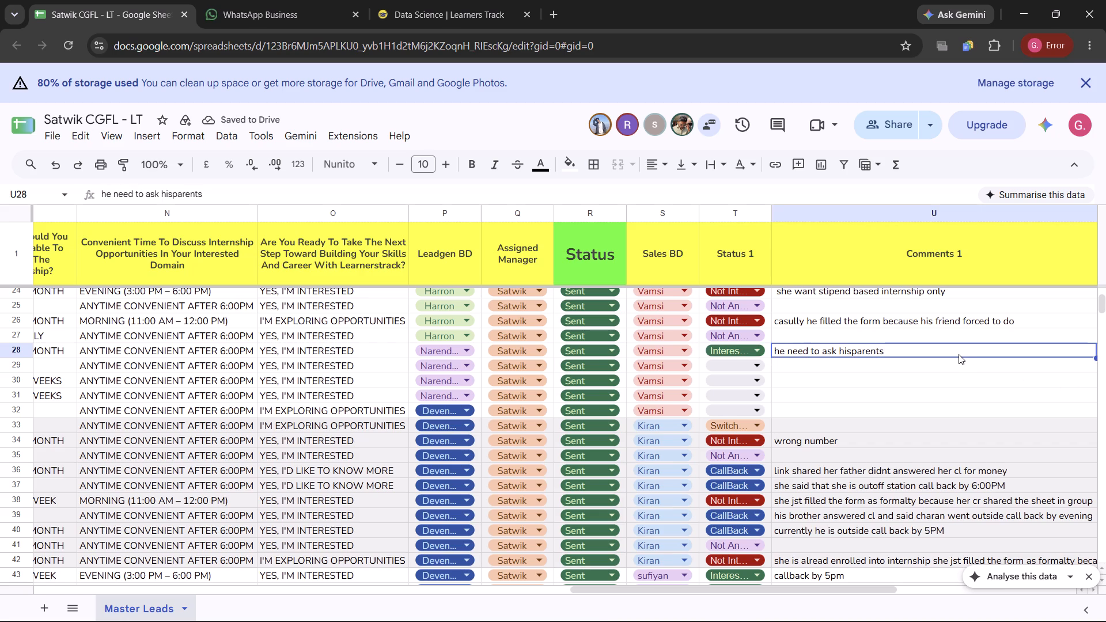
Insert the missing space between "his" and "parents" in the row 28 comment.
{"action": "double_click", "coordinate": [955, 349]}
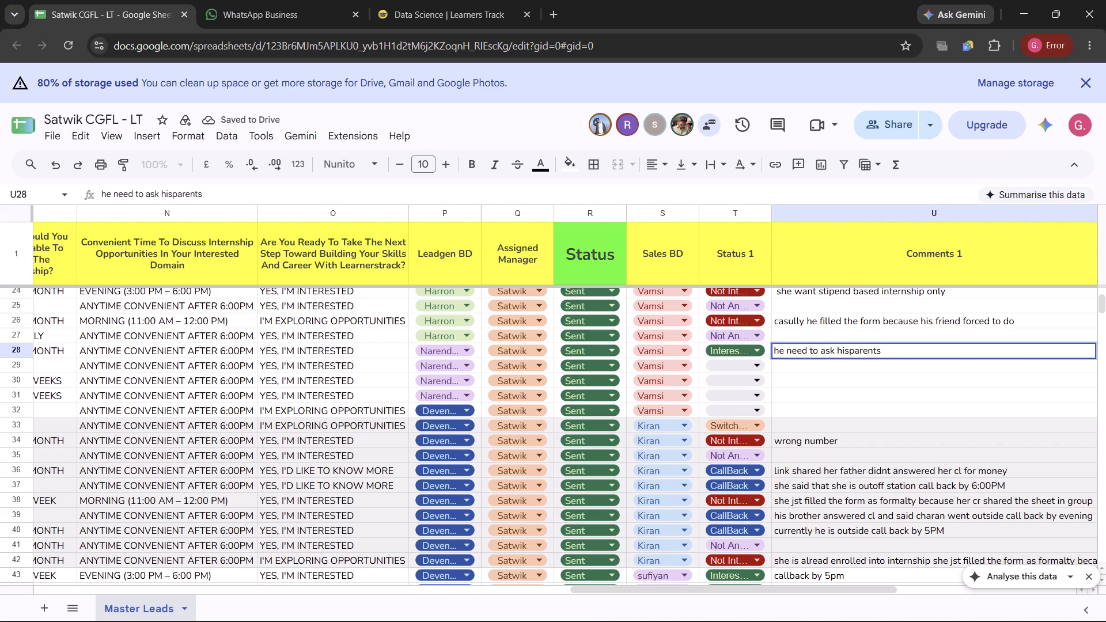
{"action": "key", "text": "Left"}
{"action": "key", "text": "Left"}
{"action": "key", "text": "Left"}
{"action": "key", "text": "Left"}
{"action": "key", "text": "Left"}
{"action": "key", "text": "Left"}
{"action": "key", "text": "Left"}
{"action": "key", "text": "Left"}
{"action": "key", "text": "space"}
{"action": "key", "text": "Right"}
{"action": "key", "text": "Right"}
{"action": "key", "text": "Right"}
{"action": "key", "text": "Right"}
{"action": "key", "text": "Right"}
{"action": "key", "text": "Right"}
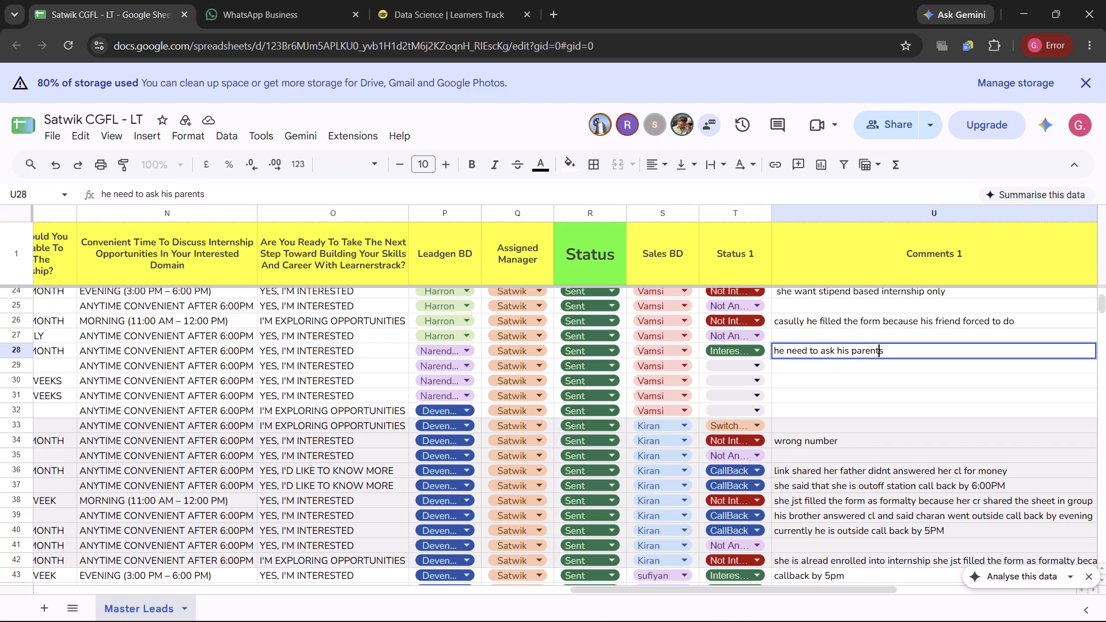
{"action": "key", "text": "Right"}
Extend the row 28 comment with "he will confirm within 10 min" and commit the entry.
{"action": "key", "text": "space"}
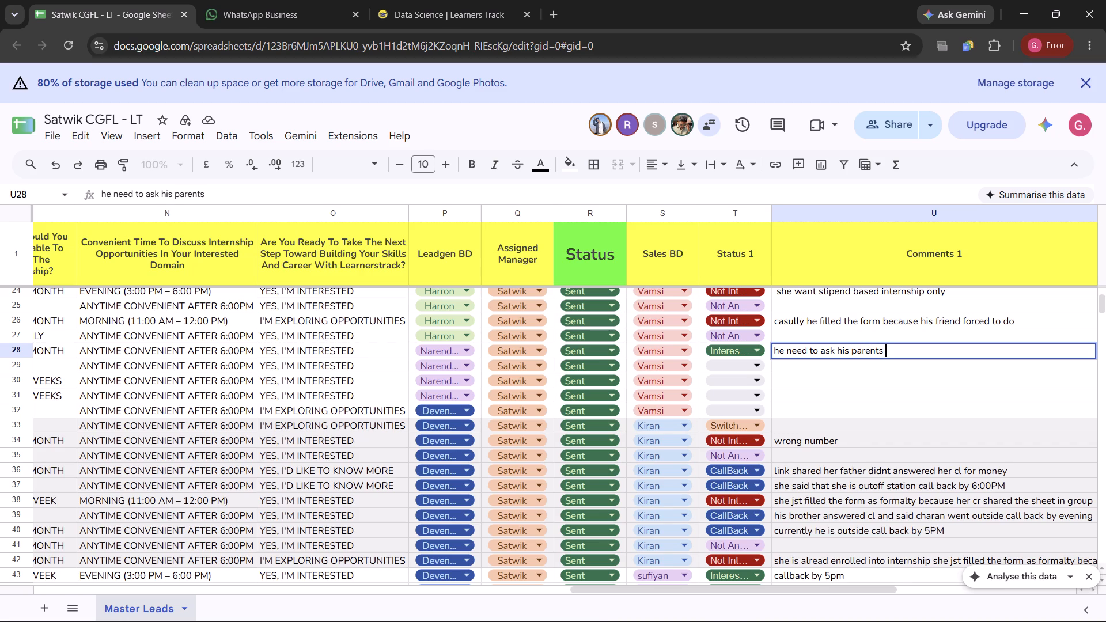
{"action": "type", "text": "he will confim"}
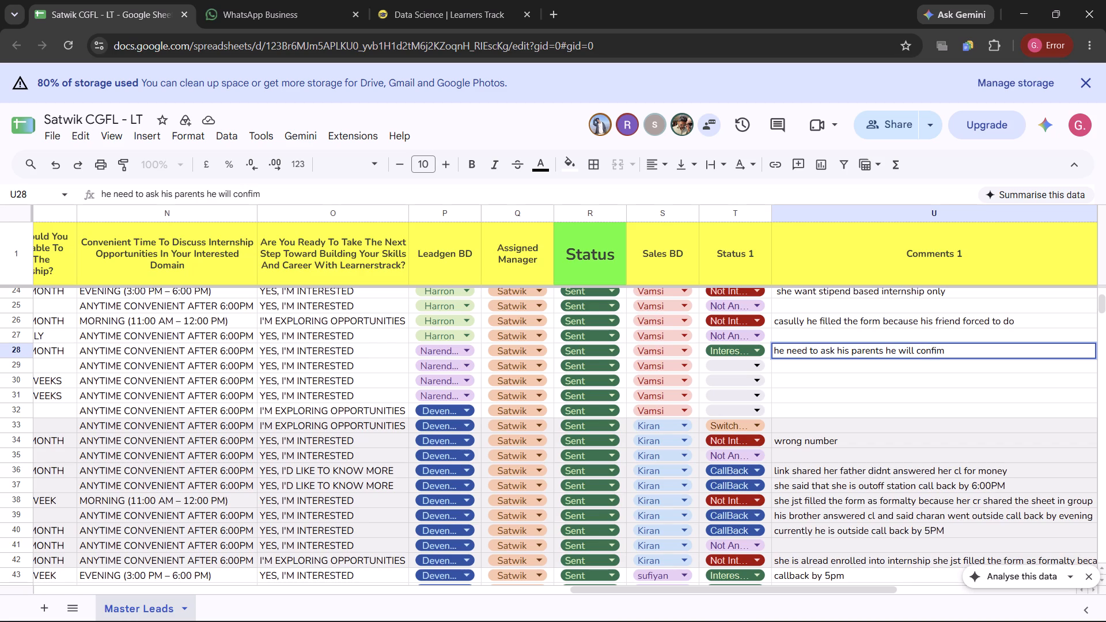
{"action": "key", "text": "BackSpace"}
{"action": "type", "text": "rm"}
{"action": "key", "text": "space"}
{"action": "key", "text": "1"}
{"action": "key", "text": "BackSpace"}
{"action": "key", "text": "1"}
{"action": "key", "text": "BackSpace"}
{"action": "type", "text": "within"}
{"action": "key", "text": "space"}
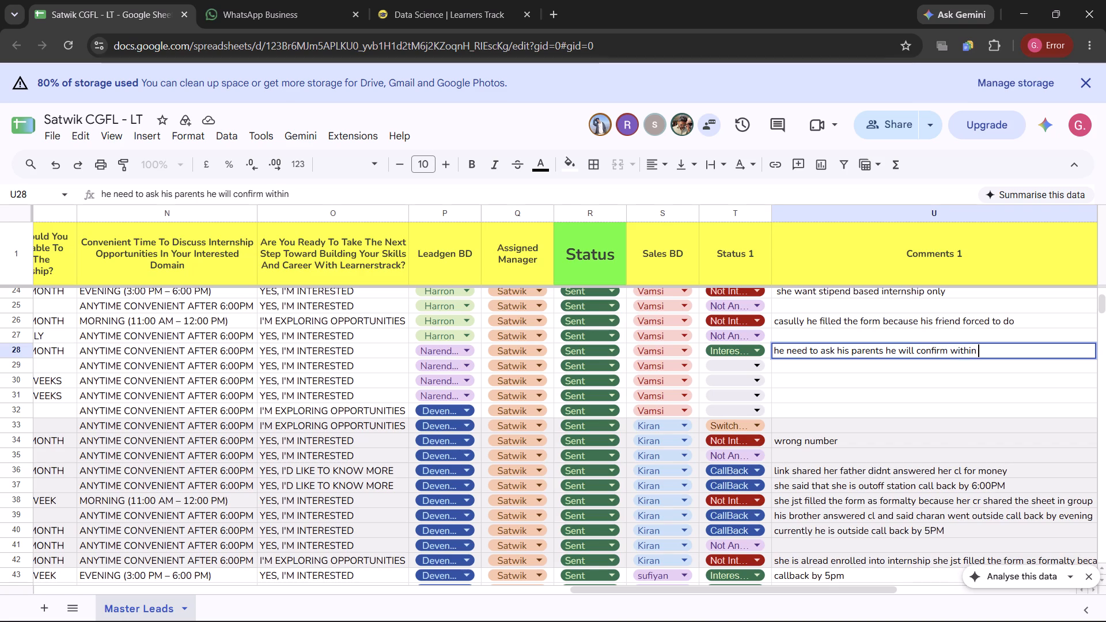
{"action": "type", "text": "10 min"}
{"action": "key", "text": "space"}
{"action": "key", "text": "Left"}
{"action": "key", "text": "Left"}
{"action": "key", "text": "Left"}
{"action": "key", "text": "Left"}
{"action": "key", "text": "Left"}
{"action": "key", "text": "Left"}
{"action": "key", "text": "Left"}
{"action": "key", "text": "Left"}
{"action": "key", "text": "Left"}
{"action": "key", "text": "Left"}
{"action": "key", "text": "Left"}
{"action": "key", "text": "Left"}
{"action": "key", "text": "Left"}
{"action": "key", "text": "Left"}
{"action": "key", "text": "Left"}
{"action": "key", "text": "Left"}
{"action": "key", "text": "Left"}
{"action": "key", "text": "Left"}
{"action": "key", "text": "Left"}
{"action": "key", "text": "Left"}
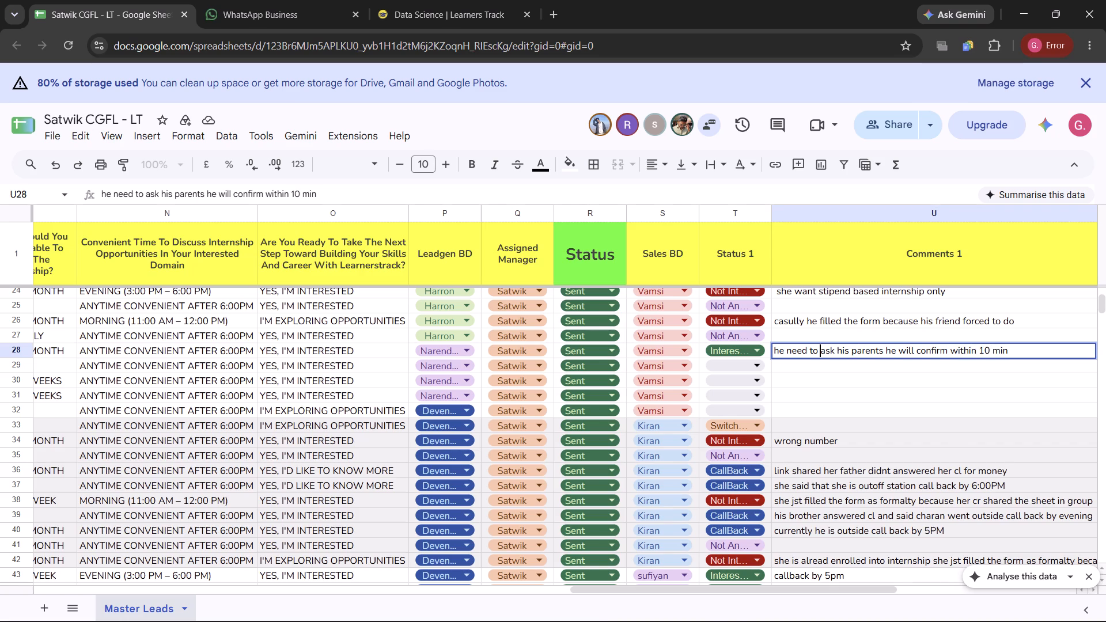
{"action": "key", "text": "Left"}
{"action": "key", "text": "Left"}
{"action": "key", "text": "Left"}
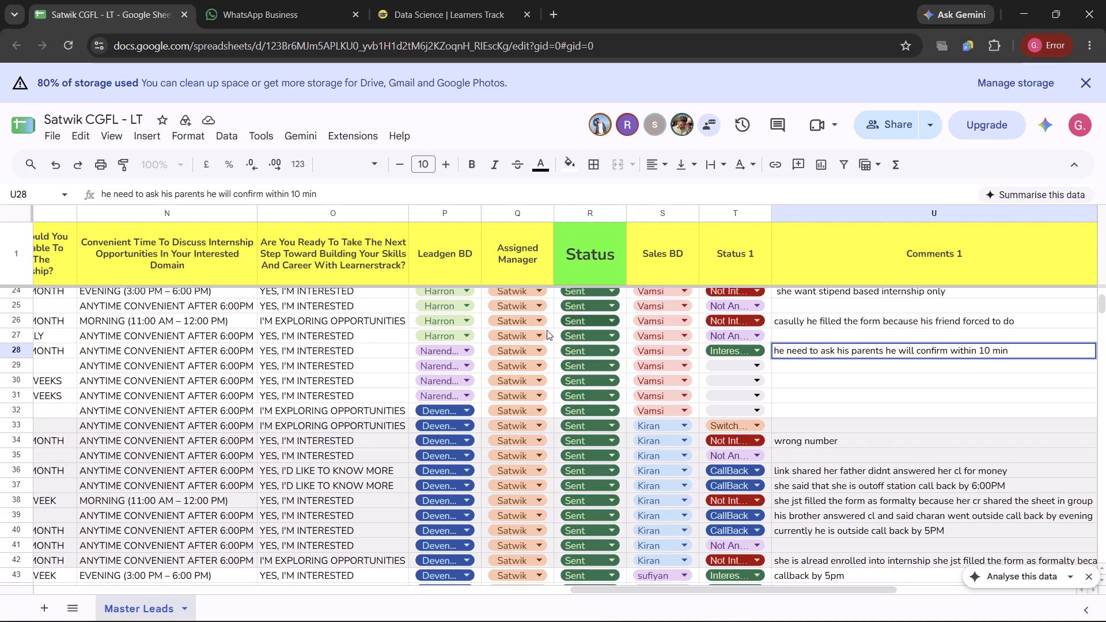
{"action": "left_click", "coordinate": [376, 344]}
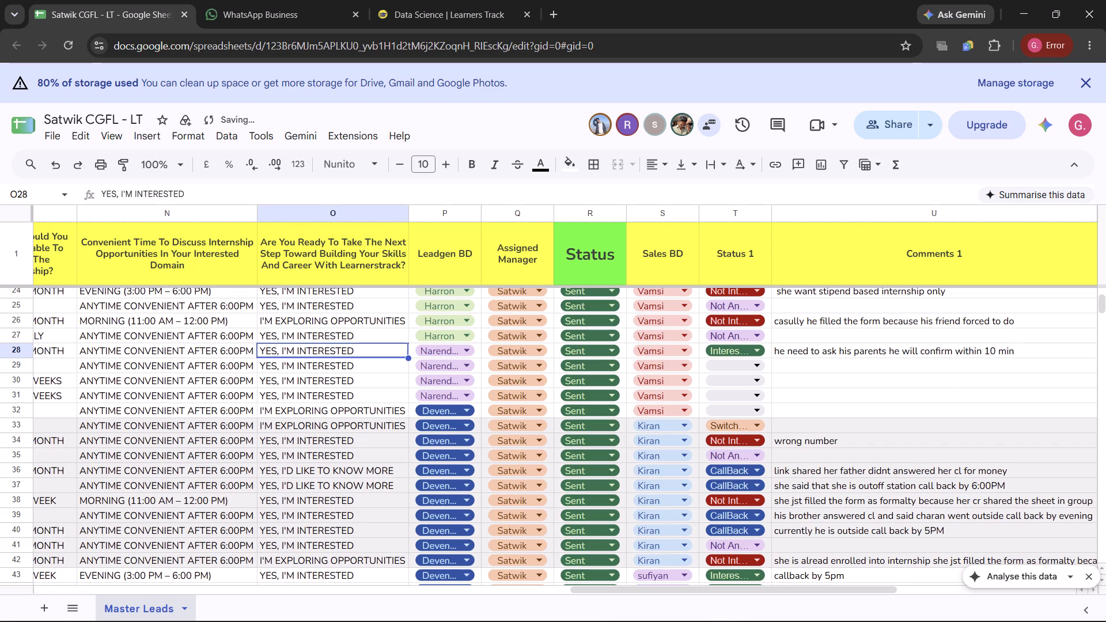
Go back along row 28 to its reference cell to view the lead's name, college and contact columns.
{"action": "key", "text": "Left"}
{"action": "key", "text": "Left"}
{"action": "key", "text": "Left"}
{"action": "key", "text": "Left"}
{"action": "key", "text": "Left"}
{"action": "key", "text": "Left"}
{"action": "key", "text": "Left"}
{"action": "key", "text": "Left"}
{"action": "key", "text": "Left"}
{"action": "key", "text": "Left"}
{"action": "key", "text": "Left"}
{"action": "key", "text": "Left"}
{"action": "key", "text": "Left"}
{"action": "key", "text": "Left"}
{"action": "key", "text": "Left"}
{"action": "key", "text": "Left"}
{"action": "key", "text": "Left"}
{"action": "key", "text": "Left"}
{"action": "key", "text": "Left"}
{"action": "key", "text": "Left"}
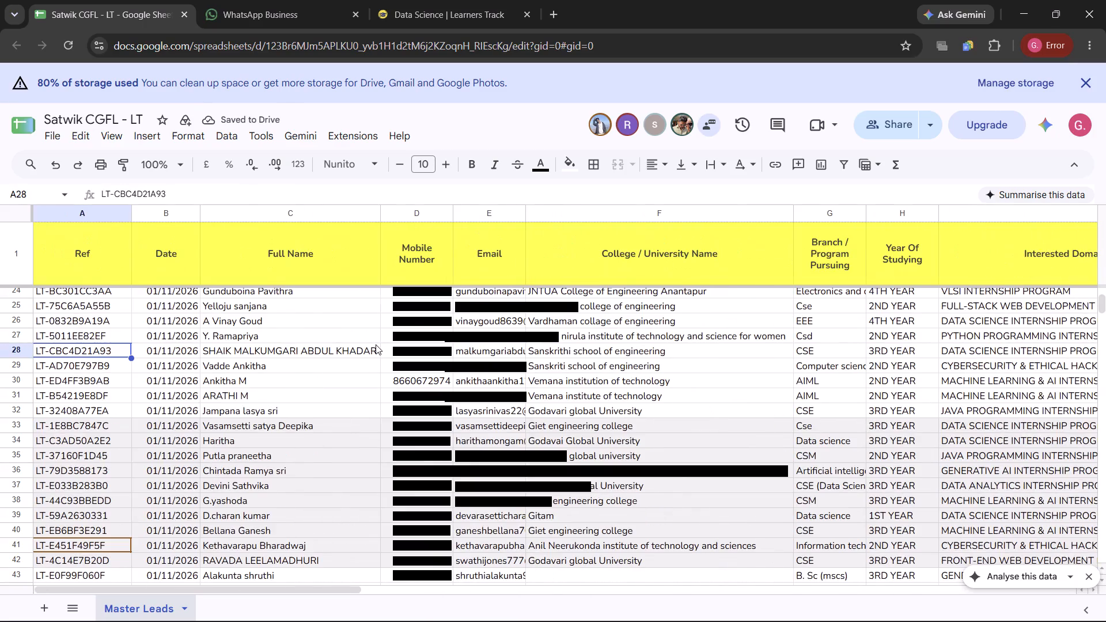
Select the Full Name cell of the lead in row 28.
{"action": "key", "text": "Right"}
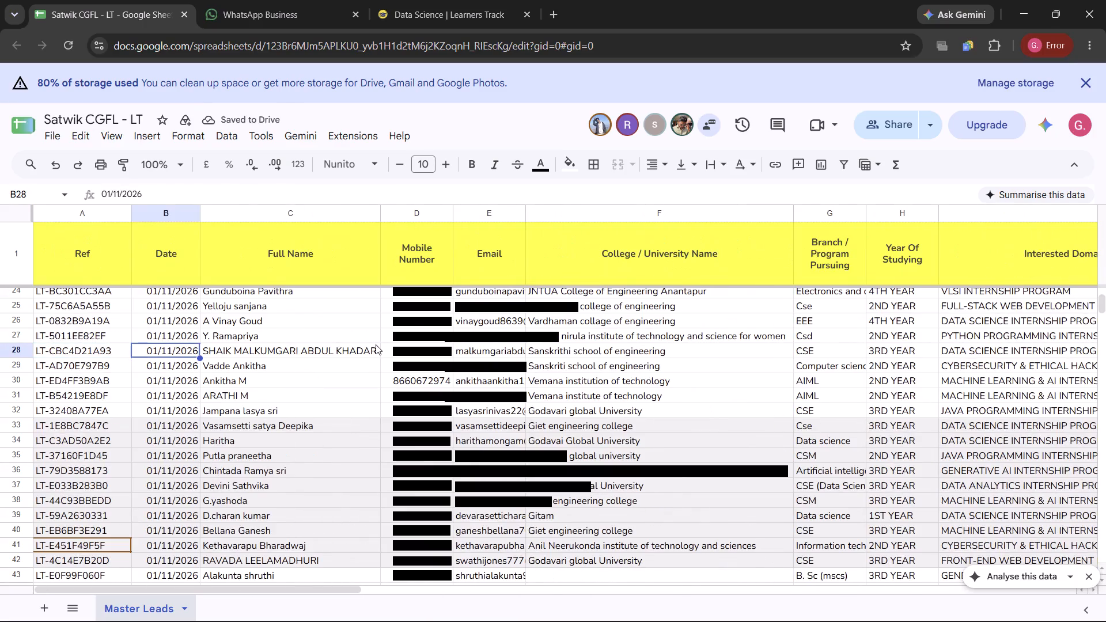
{"action": "key", "text": "Right"}
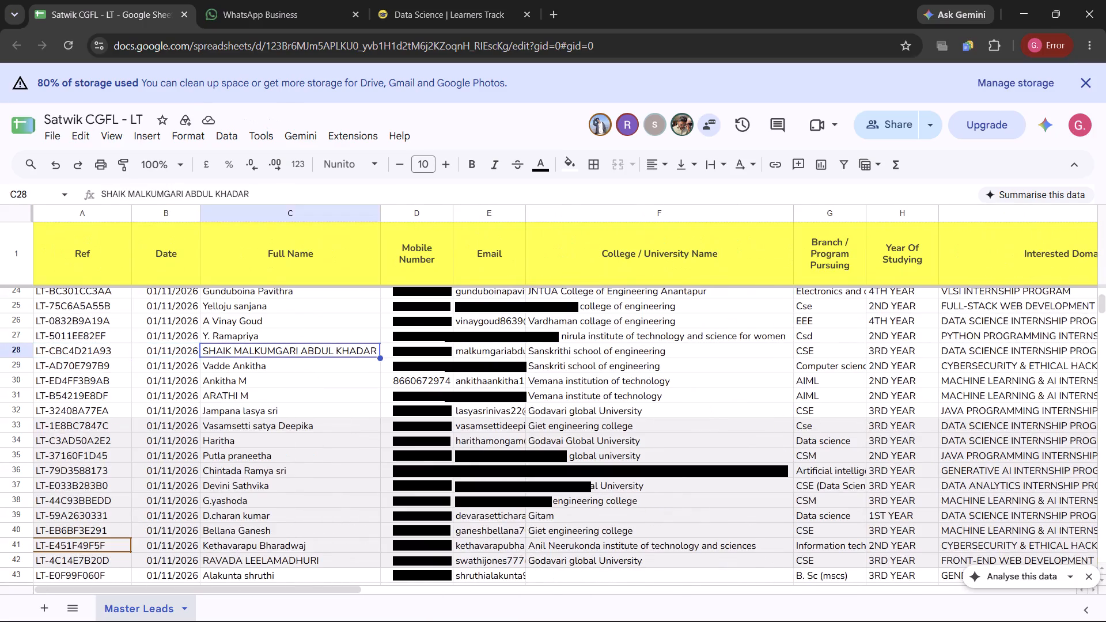
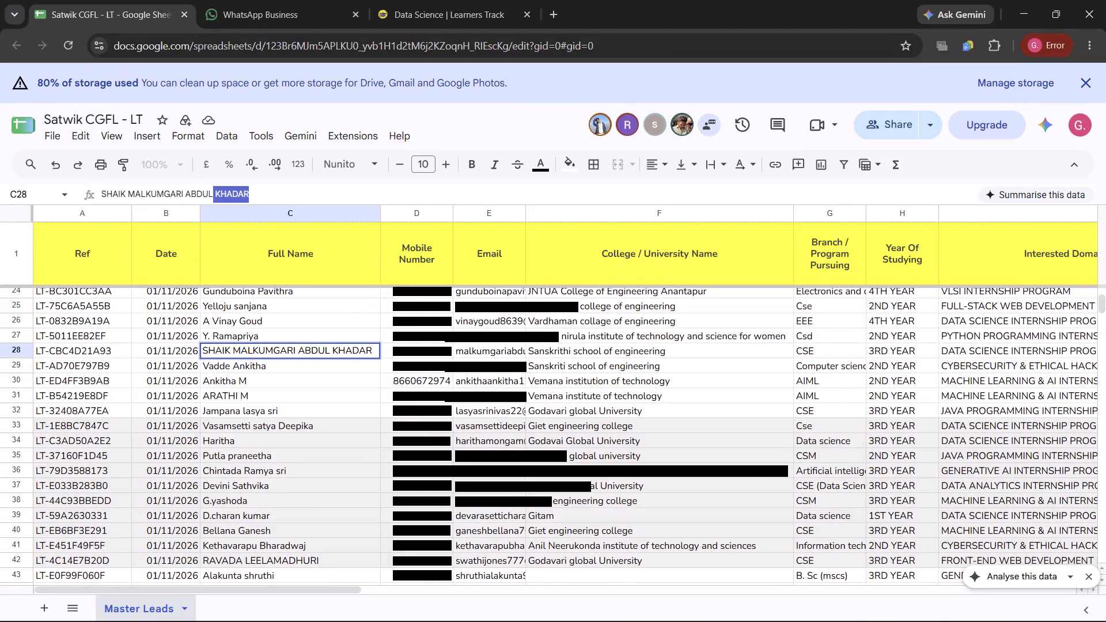
Select the last two words of the lead's full name in row 28 within the cell's text.
{"action": "left_click_drag", "start_coordinate": [210, 195], "coordinate": [216, 188]}
{"action": "left_click_drag", "start_coordinate": [216, 188], "coordinate": [185, 195]}
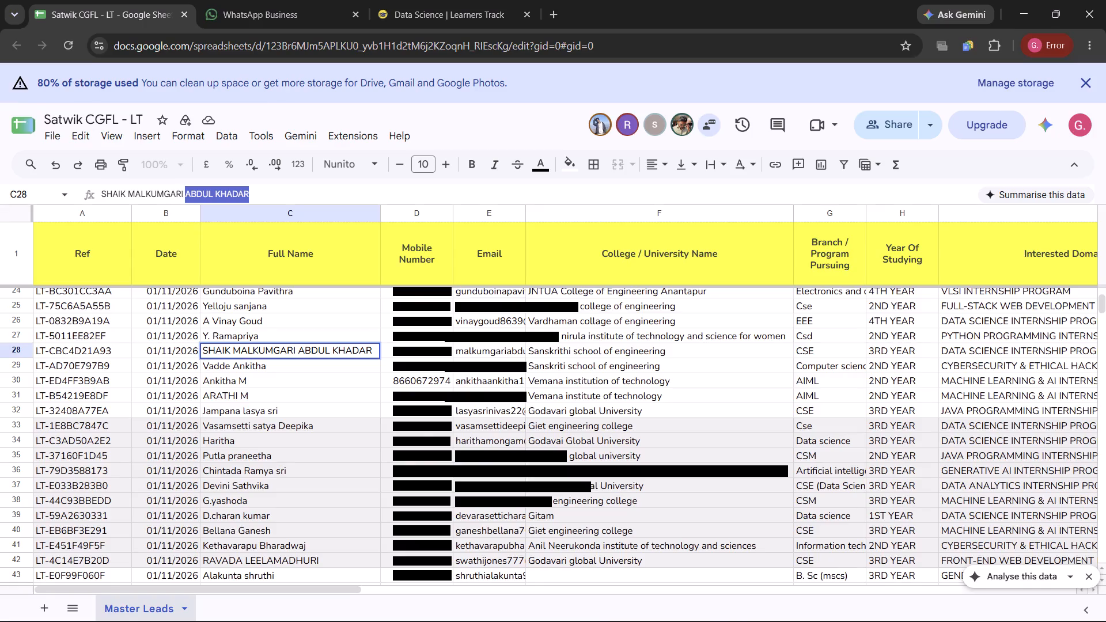
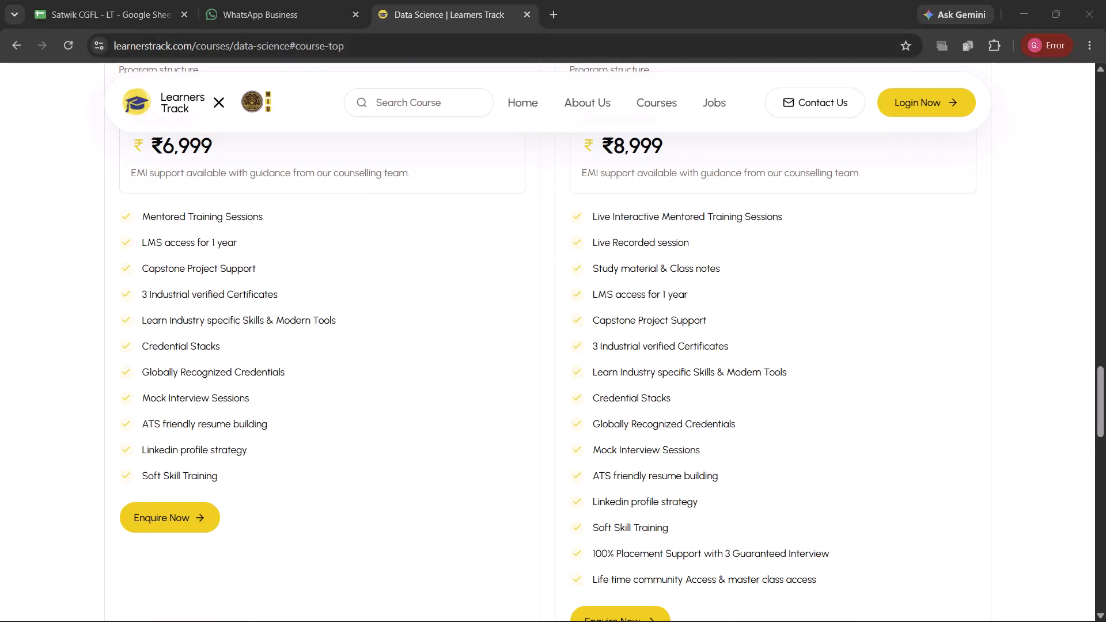
Switch back to the leads spreadsheet, leave the row 28 name cell without editing it, and select that row's mobile number cell.
{"action": "left_click", "coordinate": [123, 0]}
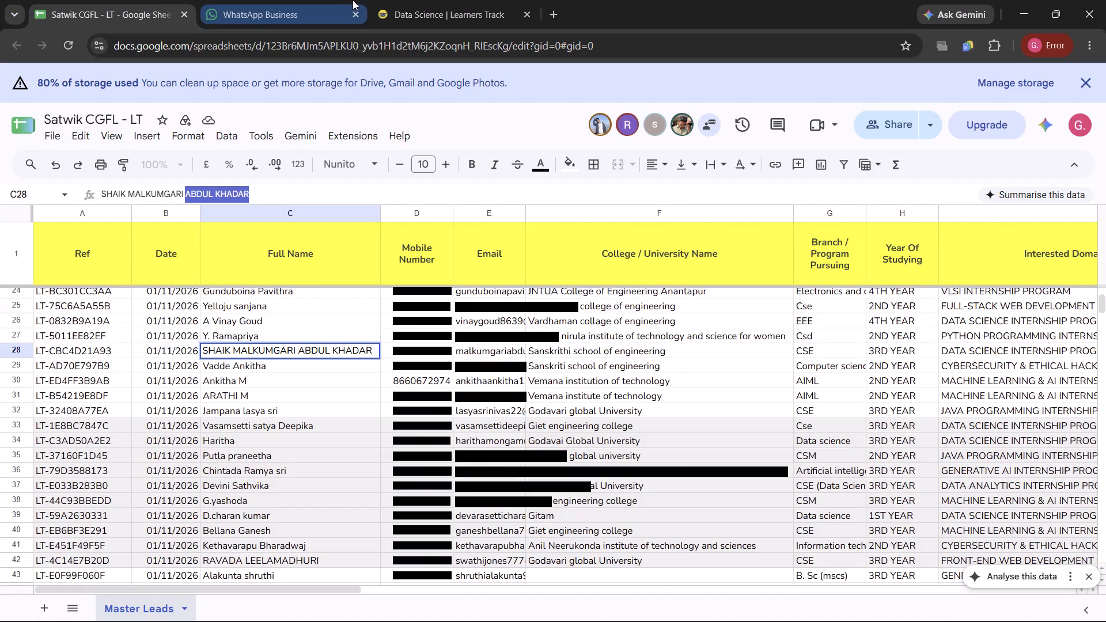
{"action": "left_click", "coordinate": [373, 0]}
{"action": "left_click", "coordinate": [172, 0]}
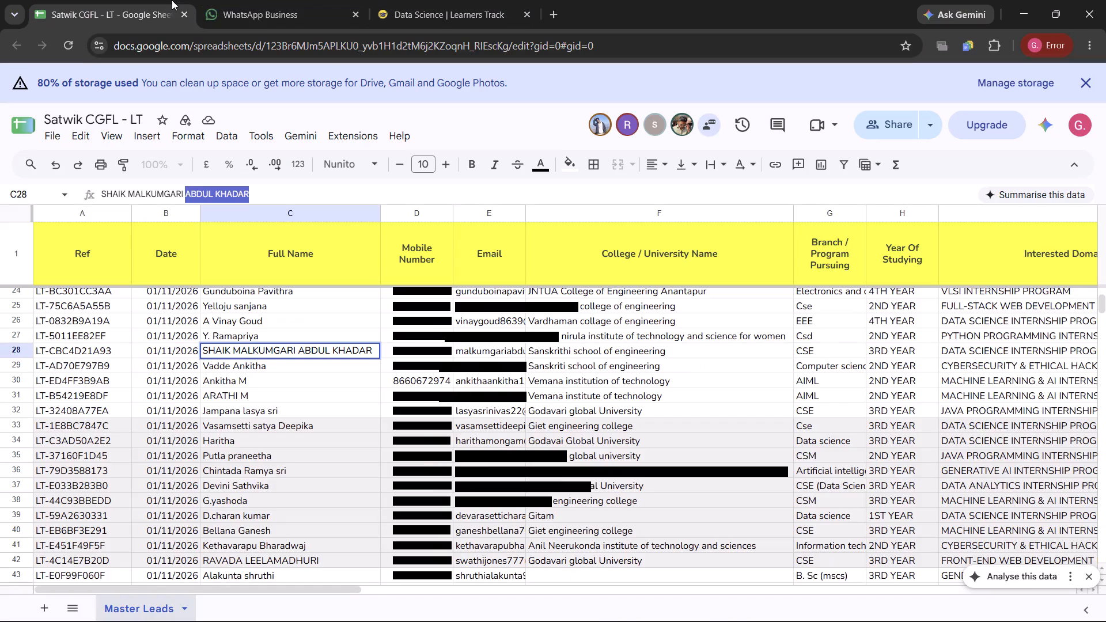
{"action": "key", "text": "Right"}
{"action": "key", "text": "Right"}
{"action": "key", "text": "Right"}
{"action": "key", "text": "Right"}
{"action": "key", "text": "Right"}
{"action": "key", "text": "Right"}
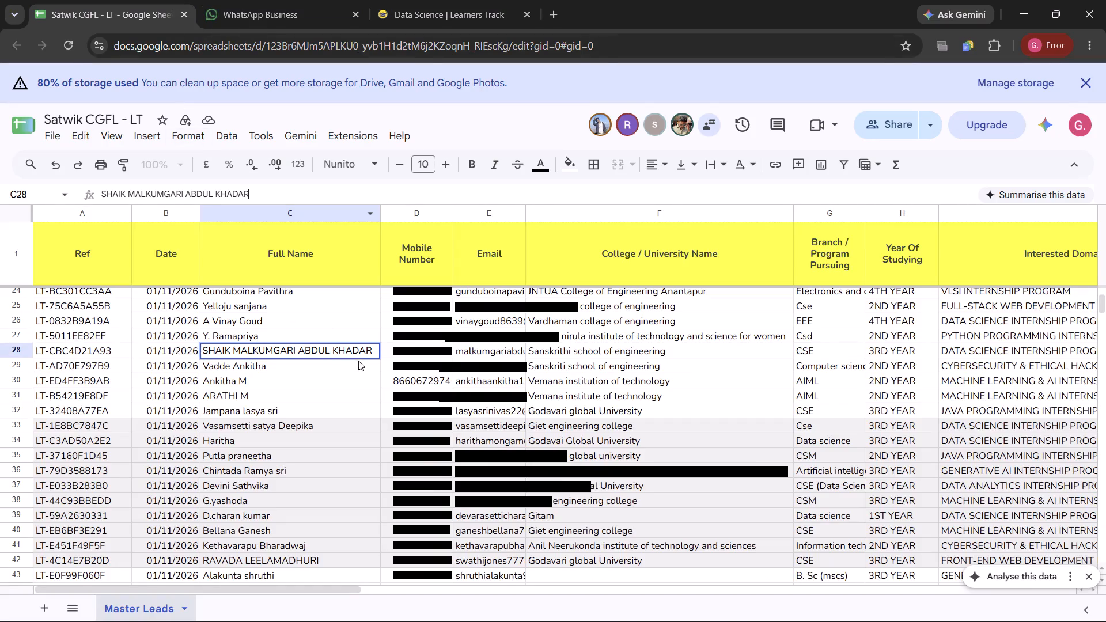
{"action": "left_click", "coordinate": [378, 352]}
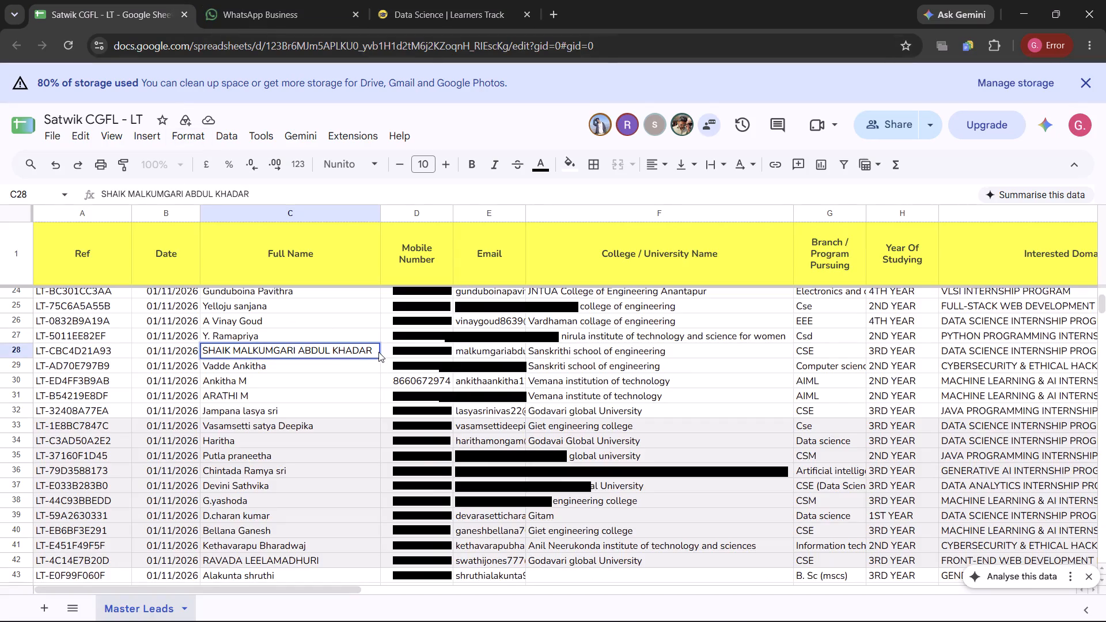
{"action": "left_click", "coordinate": [378, 352]}
{"action": "key", "text": "Right"}
{"action": "key", "text": "Right"}
{"action": "key", "text": "Right"}
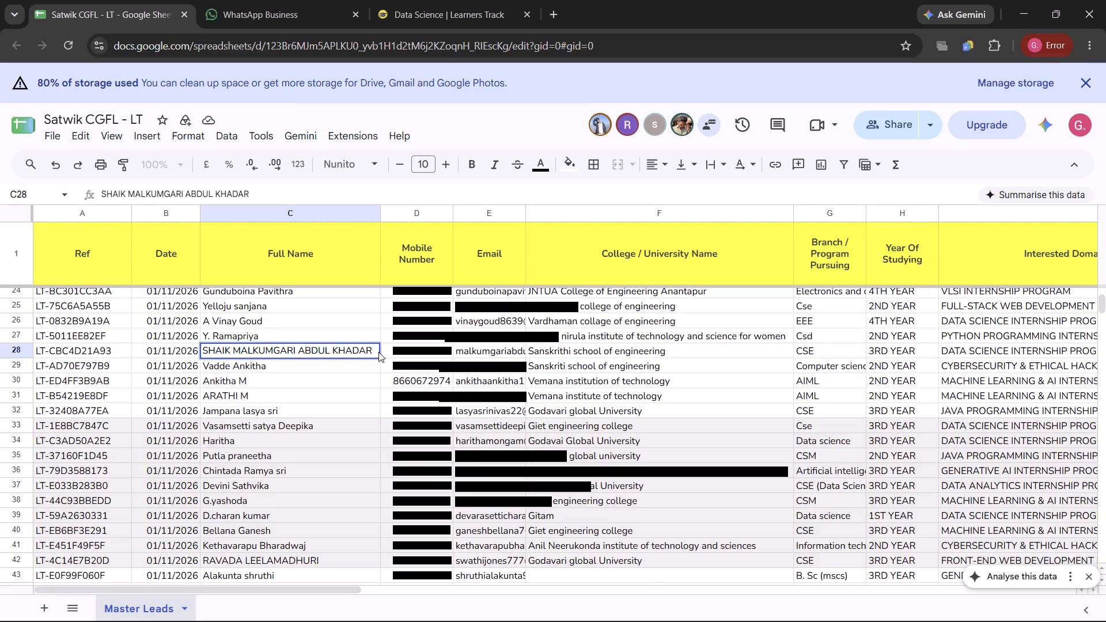
{"action": "key", "text": "Left"}
{"action": "key", "text": "Left"}
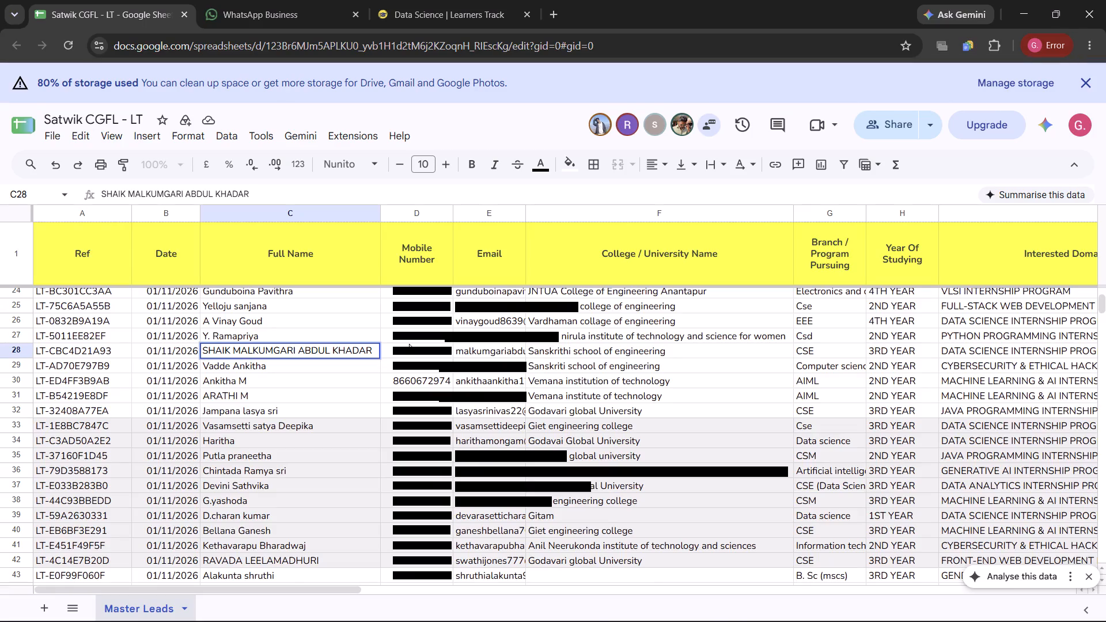
{"action": "left_click", "coordinate": [409, 344]}
{"action": "key", "text": "Down"}
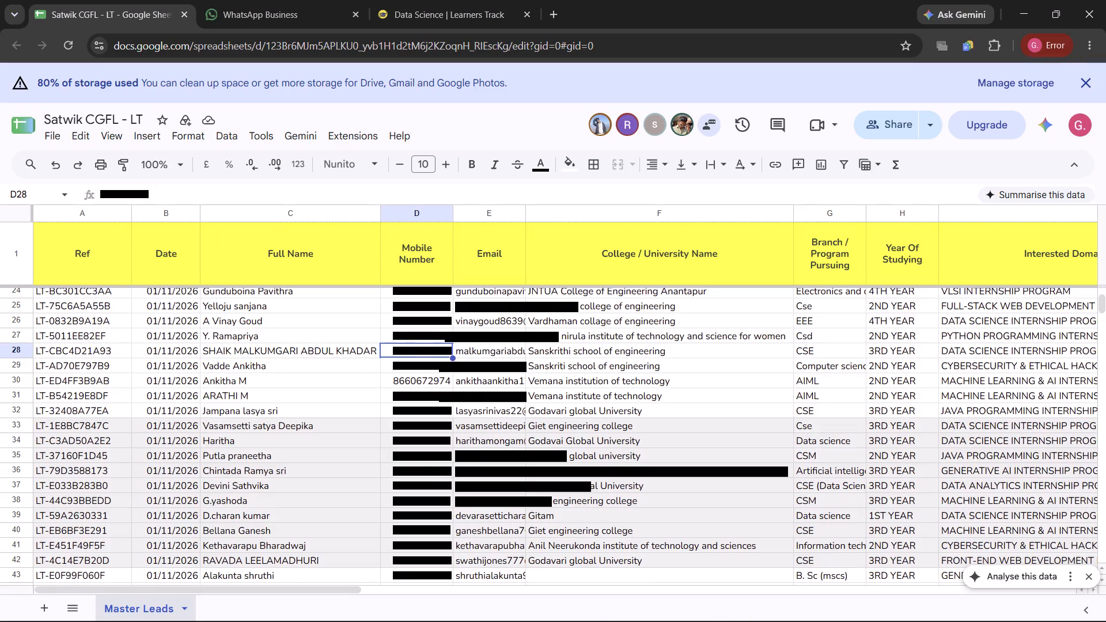
Examine the row 28 lead's details from the email column across to Sales BD.
{"action": "key", "text": "Right"}
{"action": "key", "text": "Right"}
{"action": "key", "text": "Right"}
{"action": "key", "text": "Right"}
{"action": "key", "text": "Right"}
{"action": "key", "text": "Right"}
{"action": "key", "text": "Right"}
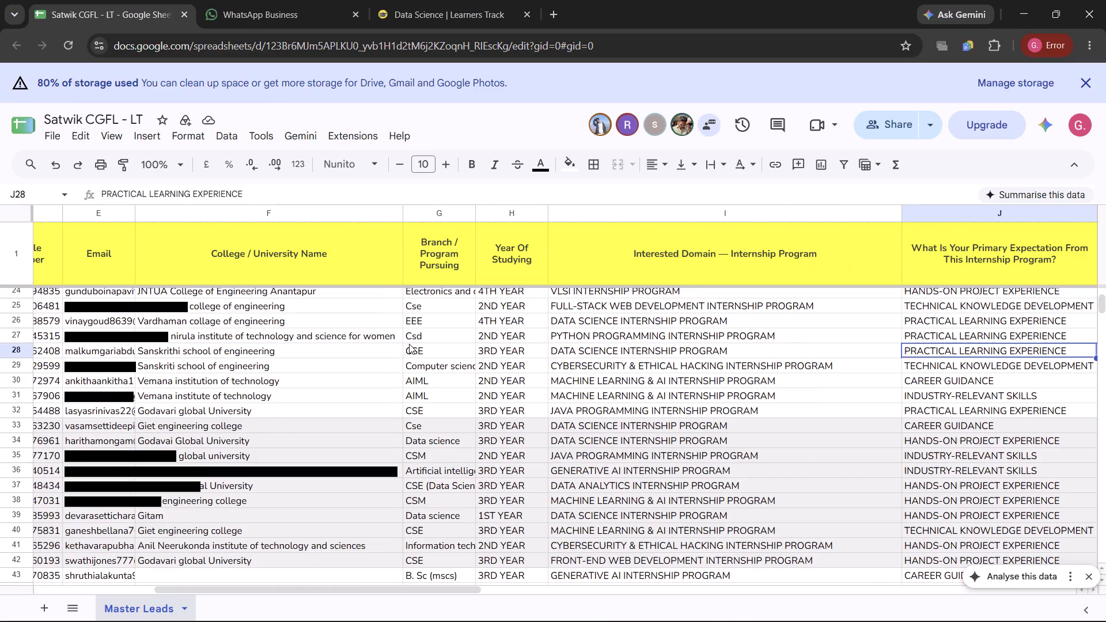
{"action": "key", "text": "Right"}
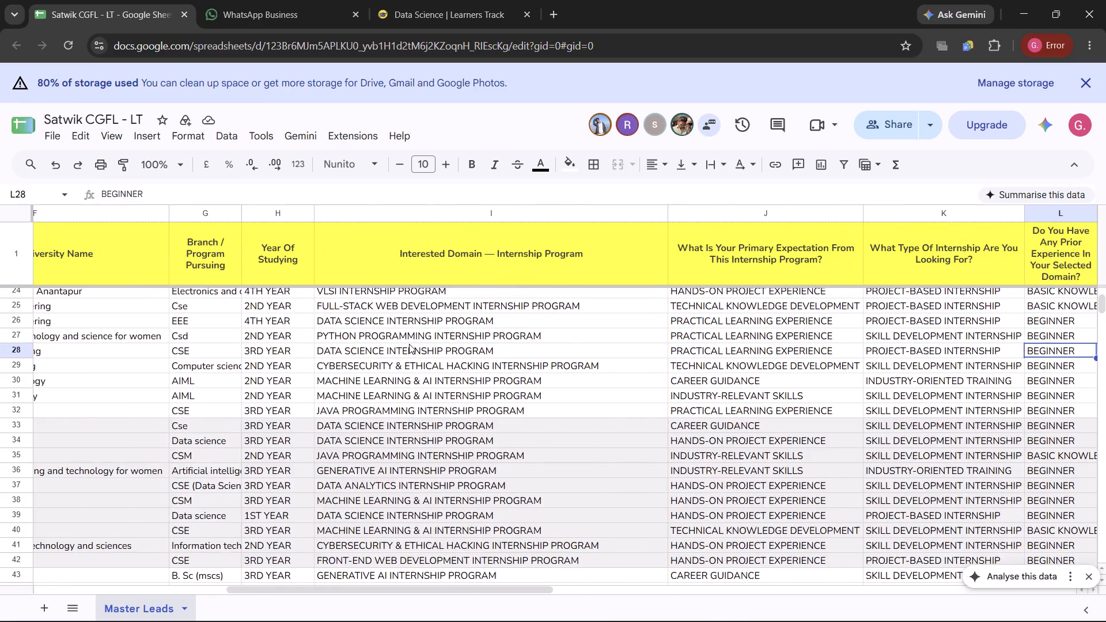
{"action": "key", "text": "Right"}
{"action": "key", "text": "Right"}
{"action": "key", "text": "Right"}
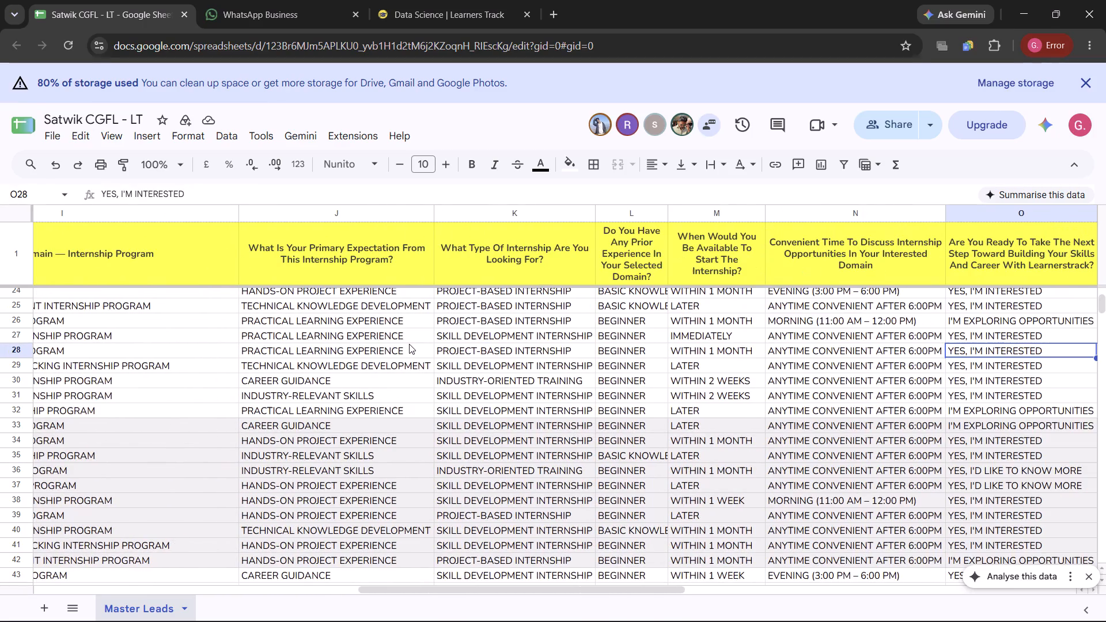
{"action": "key", "text": "Right"}
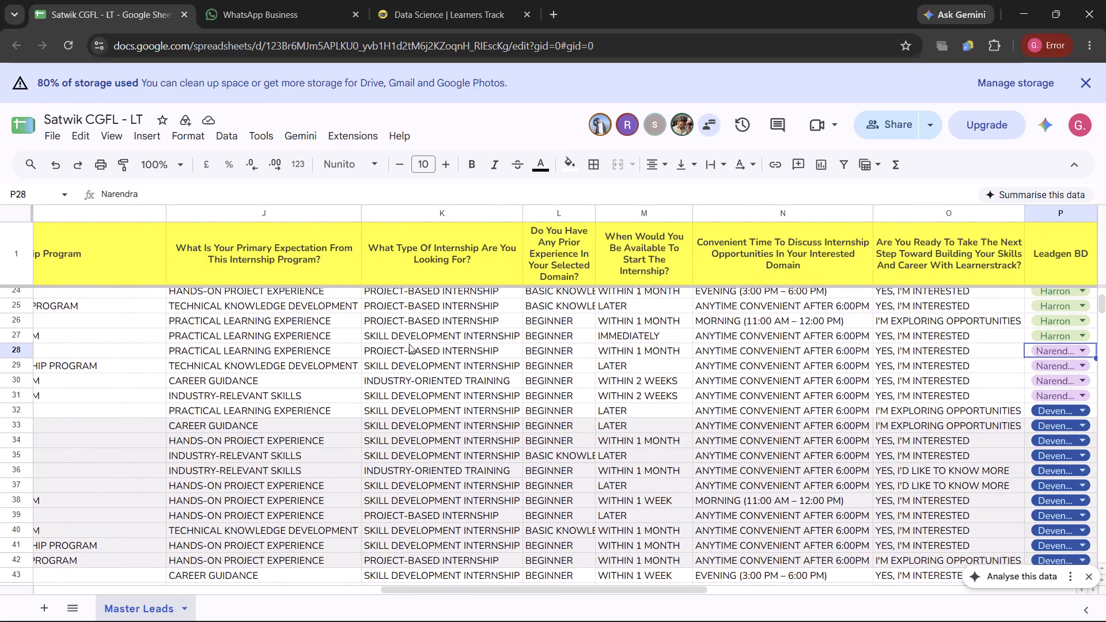
{"action": "key", "text": "Right"}
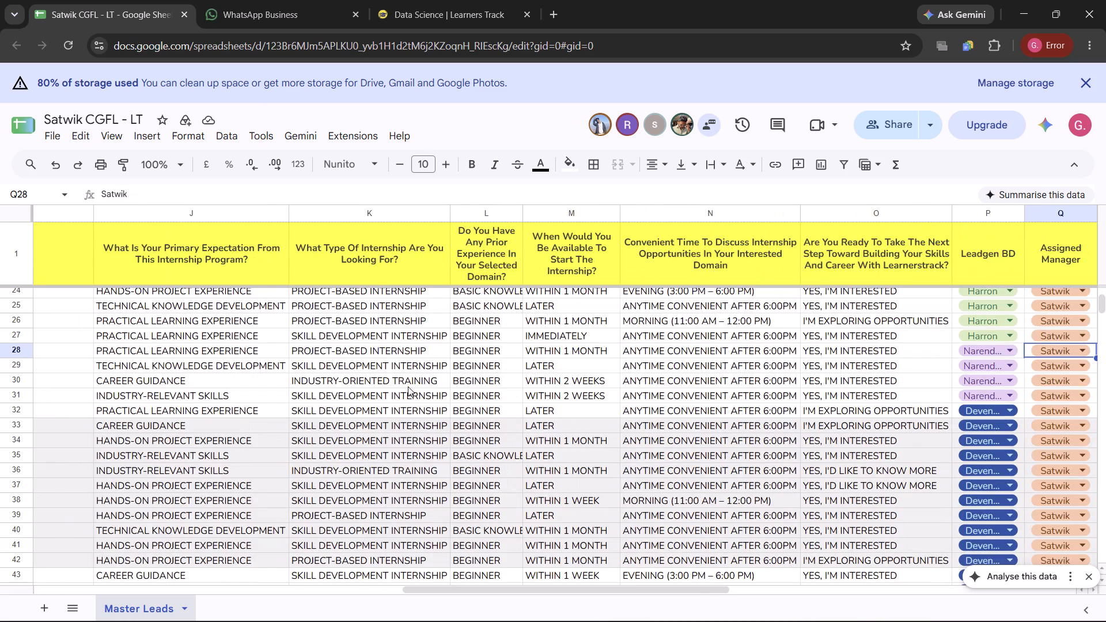
{"action": "key", "text": "Right"}
{"action": "key", "text": "Right"}
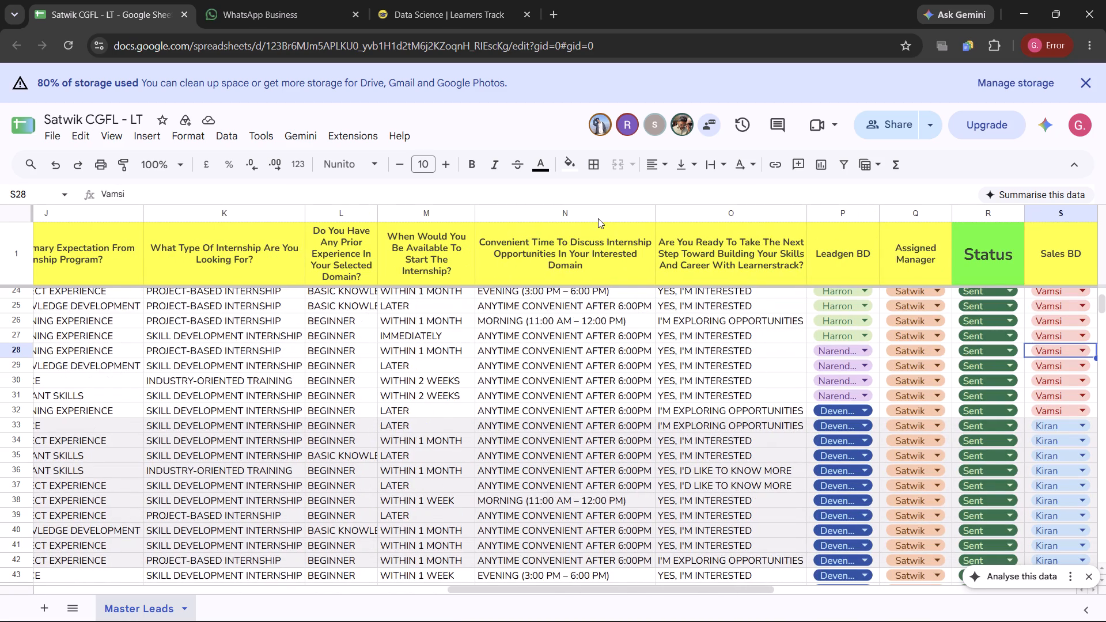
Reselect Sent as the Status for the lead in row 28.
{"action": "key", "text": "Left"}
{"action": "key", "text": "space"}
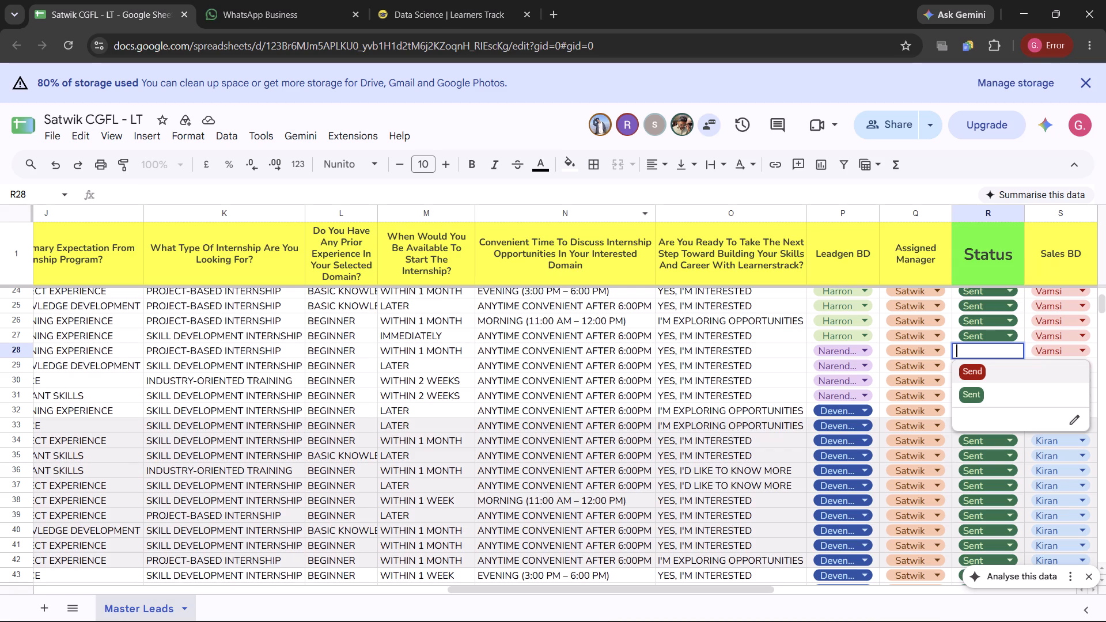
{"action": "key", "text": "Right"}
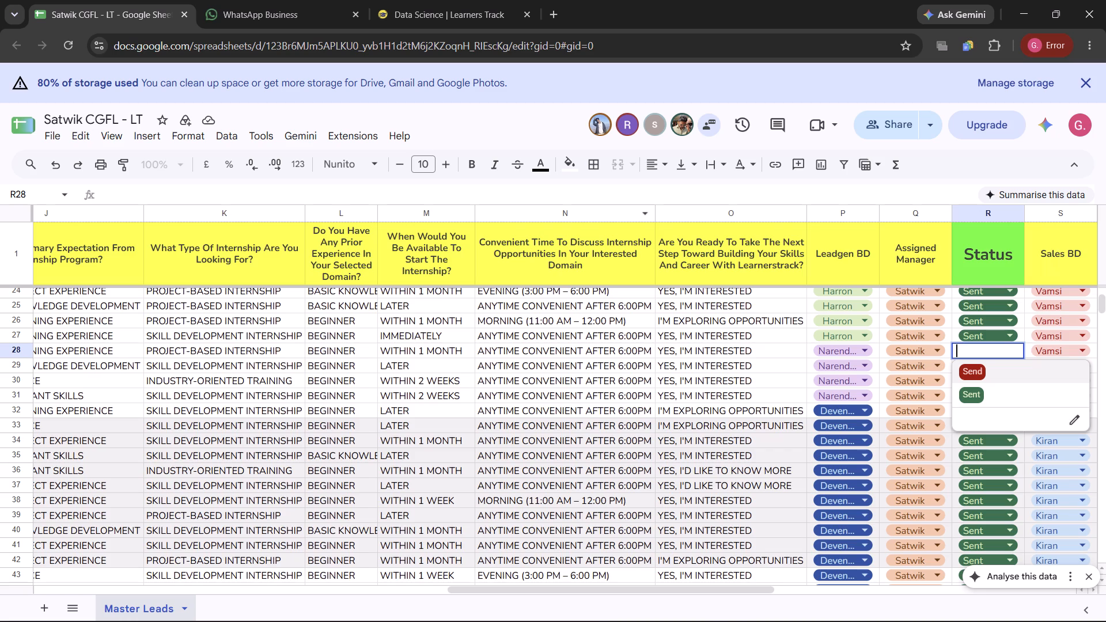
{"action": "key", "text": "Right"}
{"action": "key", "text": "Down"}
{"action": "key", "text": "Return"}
Go to the Comments 1 cell of the lead in row 29.
{"action": "key", "text": "Right"}
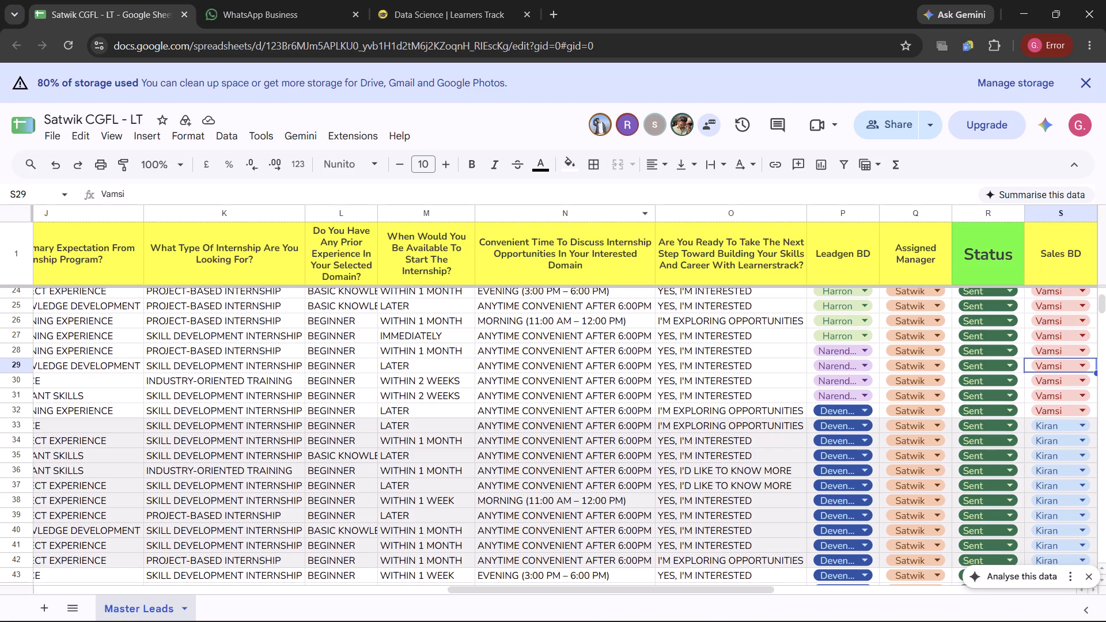
{"action": "key", "text": "Right"}
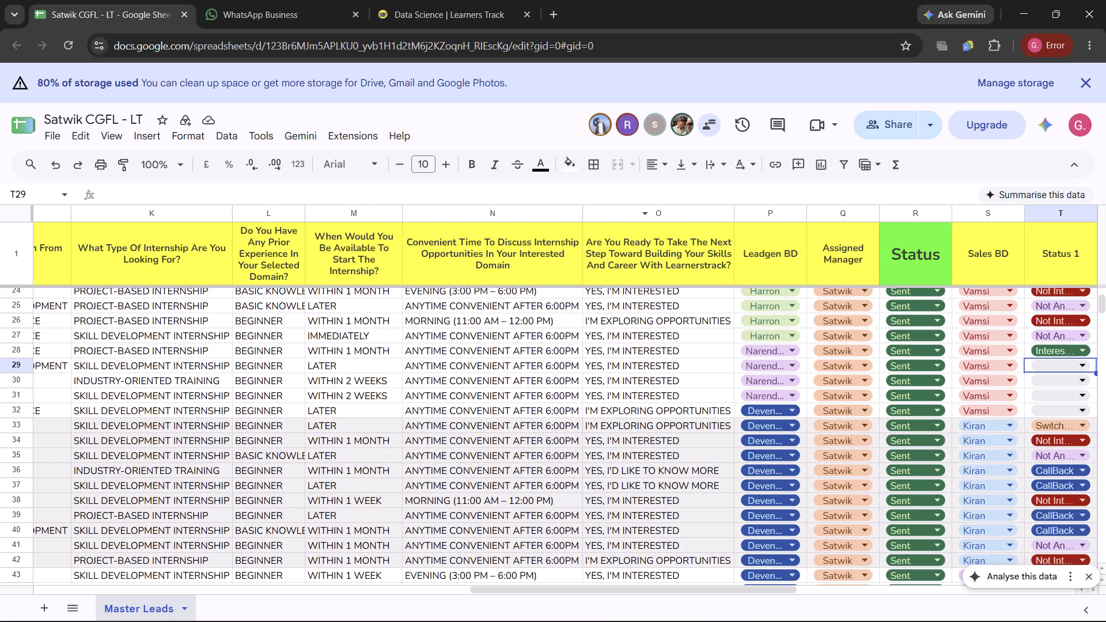
{"action": "key", "text": "Right"}
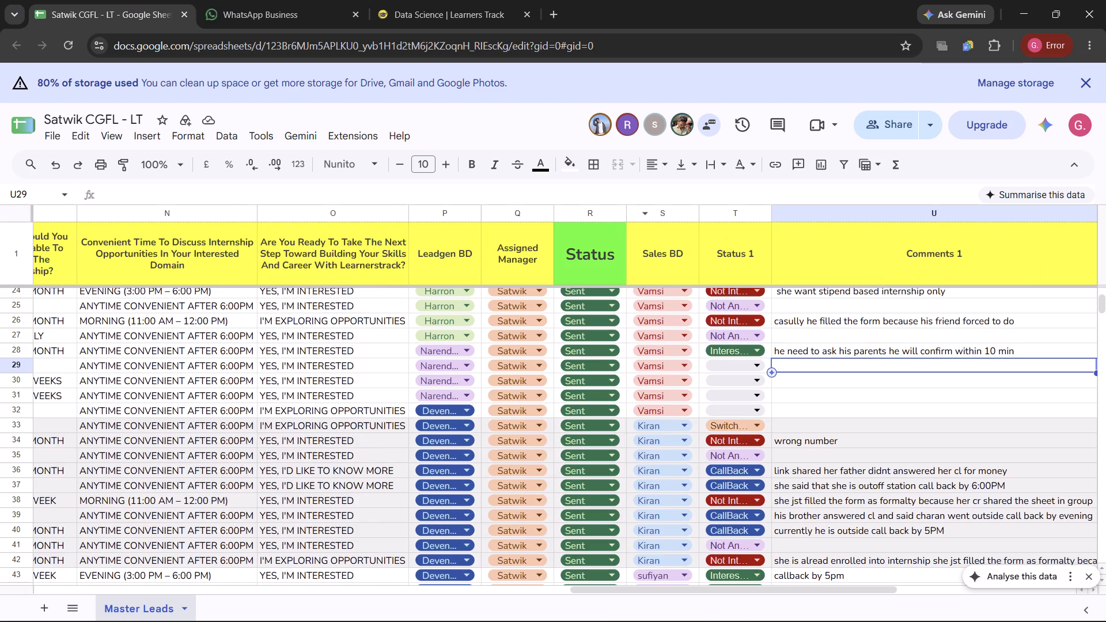
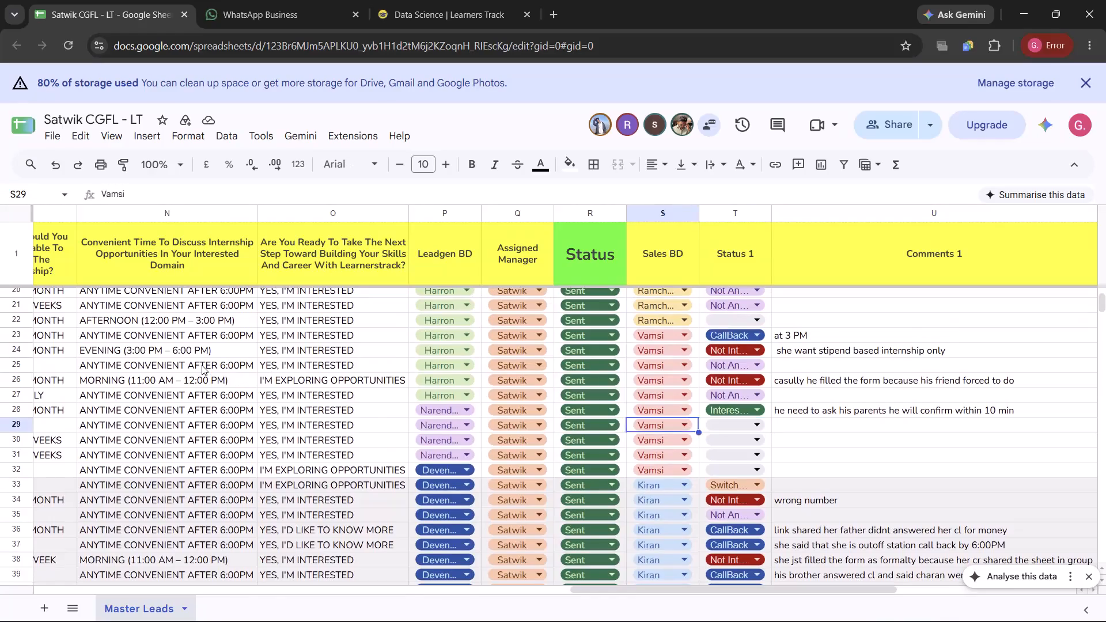
Return to the Ref cell of the lead in row 29 to view the lead's identifying and course details.
{"action": "key", "text": "Left"}
{"action": "key", "text": "Left"}
{"action": "key", "text": "Left"}
{"action": "key", "text": "Left"}
{"action": "key", "text": "Left"}
{"action": "key", "text": "Left"}
{"action": "key", "text": "Left"}
{"action": "key", "text": "Left"}
{"action": "key", "text": "Left"}
{"action": "key", "text": "Left"}
{"action": "key", "text": "Left"}
{"action": "key", "text": "Left"}
{"action": "key", "text": "Left"}
{"action": "key", "text": "Left"}
{"action": "key", "text": "Left"}
{"action": "key", "text": "Left"}
{"action": "key", "text": "Left"}
{"action": "key", "text": "Left"}
{"action": "key", "text": "Left"}
{"action": "key", "text": "Left"}
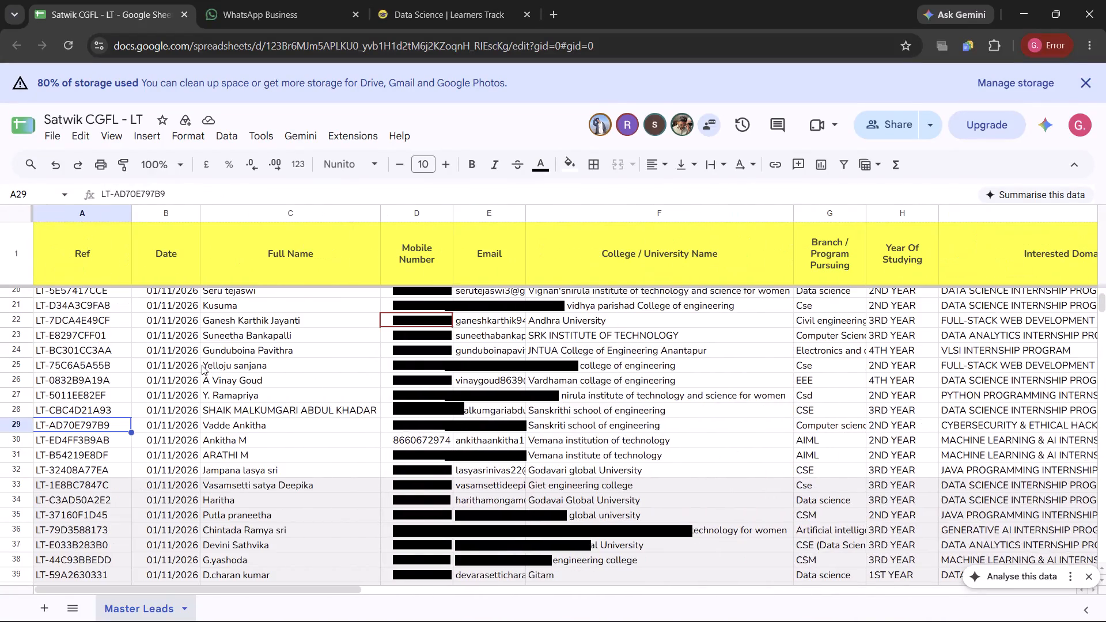
{"action": "key", "text": "Left"}
{"action": "key", "text": "Left"}
{"action": "key", "text": "Left"}
Go to the Full Name cell of the lead in row 29.
{"action": "key", "text": "Right"}
{"action": "key", "text": "Right"}
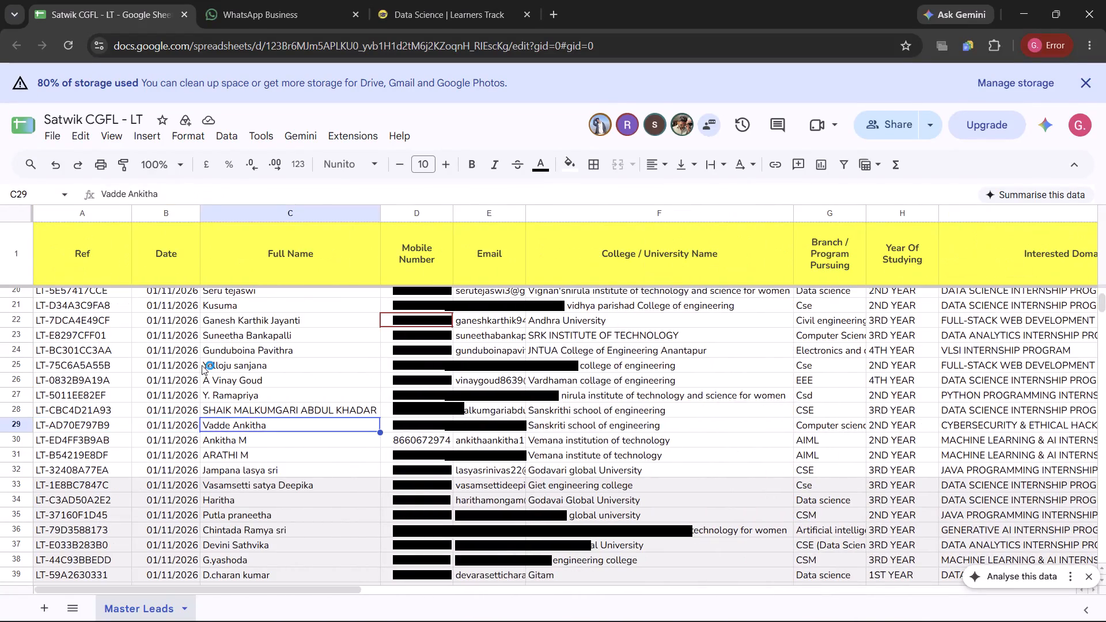
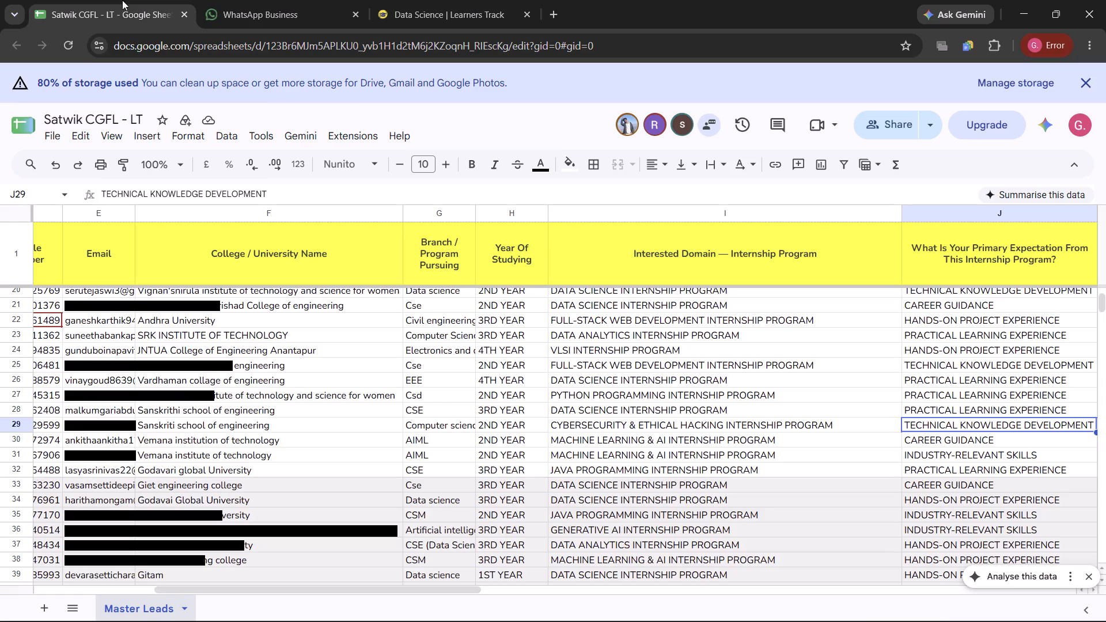
Return along row 29 to the lead's Ref cell, checking the internship domain, college and contact details.
{"action": "key", "text": "Left"}
{"action": "key", "text": "Left"}
{"action": "key", "text": "Left"}
{"action": "key", "text": "Left"}
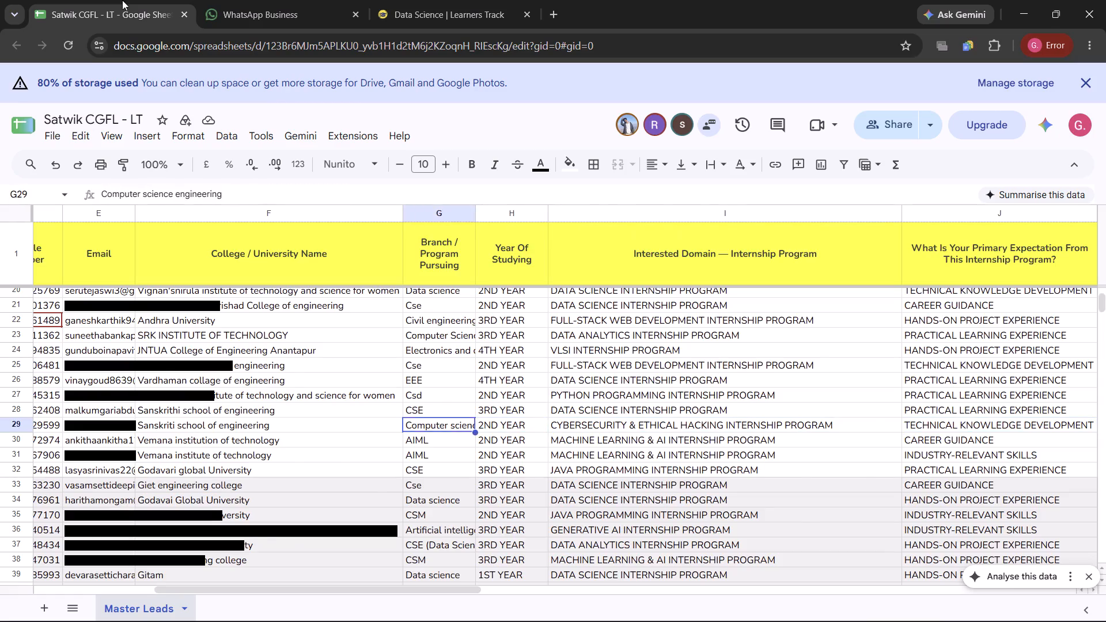
{"action": "key", "text": "Left"}
{"action": "key", "text": "Left"}
{"action": "key", "text": "Left"}
{"action": "key", "text": "Left"}
{"action": "key", "text": "Left"}
{"action": "key", "text": "Left"}
{"action": "key", "text": "Left"}
{"action": "key", "text": "Left"}
{"action": "key", "text": "Left"}
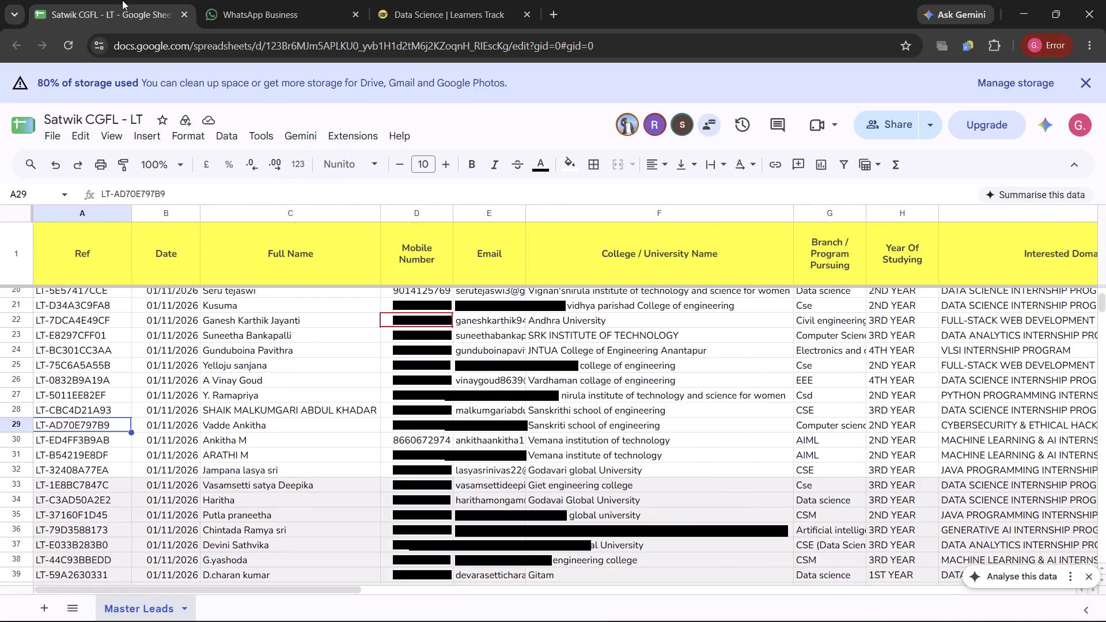
Examine the details of the lead in row 29 from the Ref cell through to the primary expectation cell.
{"action": "key", "text": "Right"}
{"action": "key", "text": "Right"}
{"action": "key", "text": "Right"}
{"action": "key", "text": "Right"}
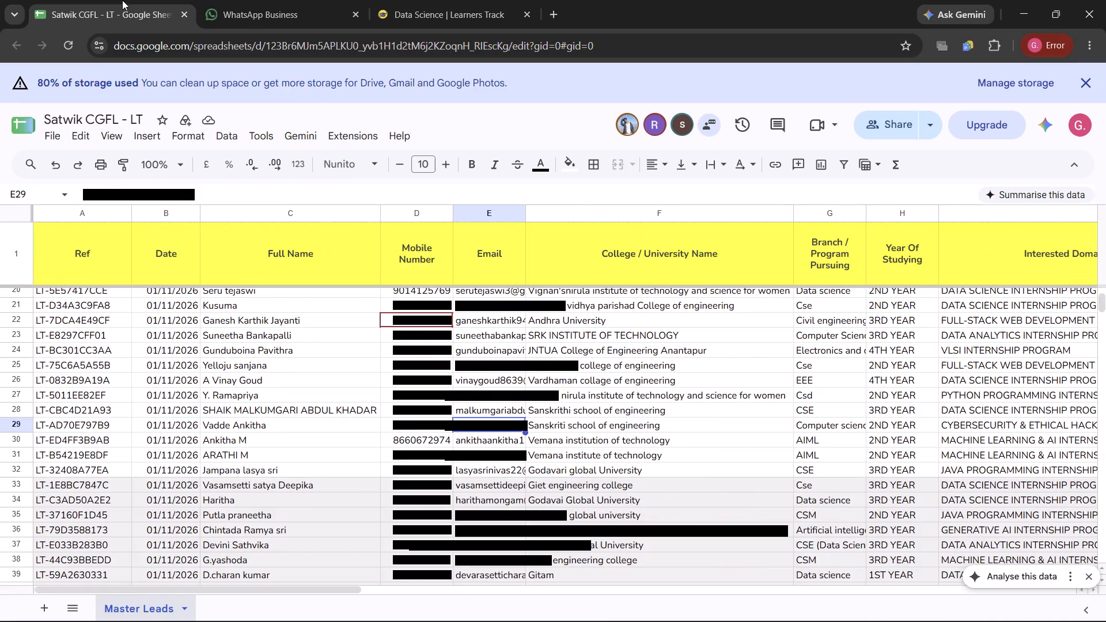
{"action": "key", "text": "Right"}
{"action": "key", "text": "Right"}
{"action": "key", "text": "Right"}
{"action": "key", "text": "Right"}
{"action": "key", "text": "Right"}
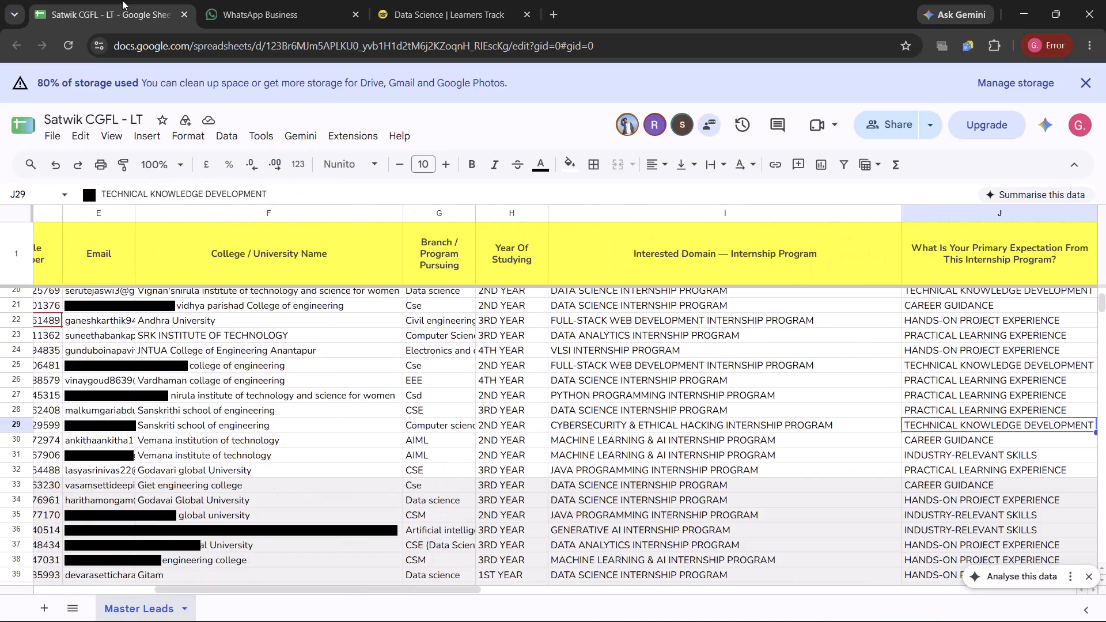
Choose Devendra as the Leadgen BD for the lead in row 41.
{"action": "scroll", "coordinate": [348, 454], "scroll_direction": "down", "scroll_amount": 4, "text": "ctrl"}
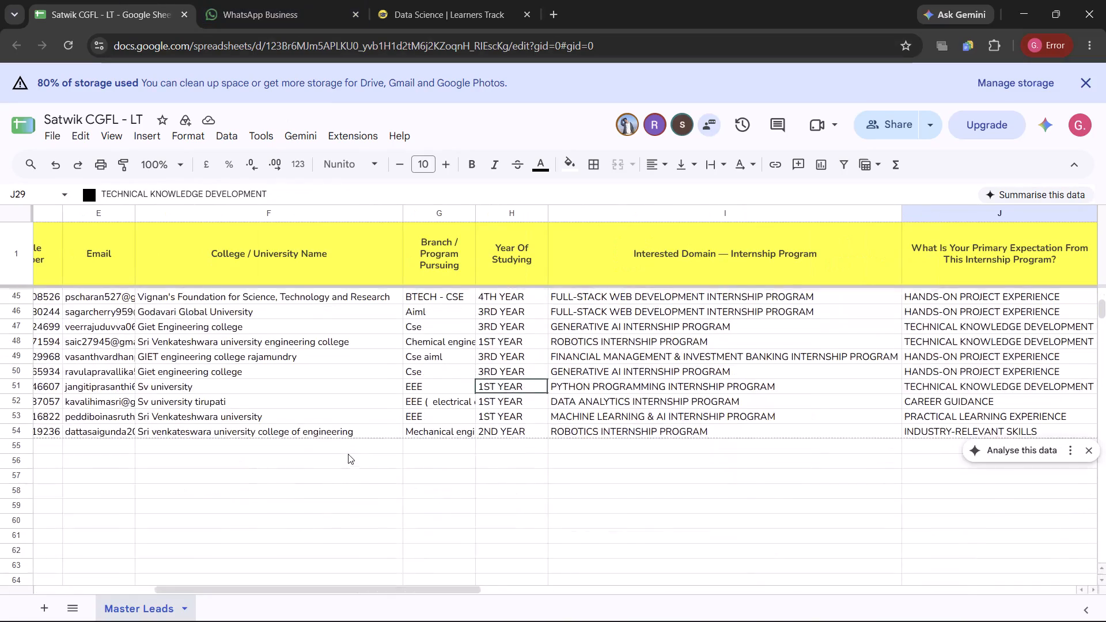
{"action": "scroll", "coordinate": [348, 454], "scroll_direction": "left", "scroll_amount": 8, "text": "ctrl"}
{"action": "scroll", "coordinate": [348, 454], "scroll_direction": "up", "scroll_amount": 2, "text": "ctrl"}
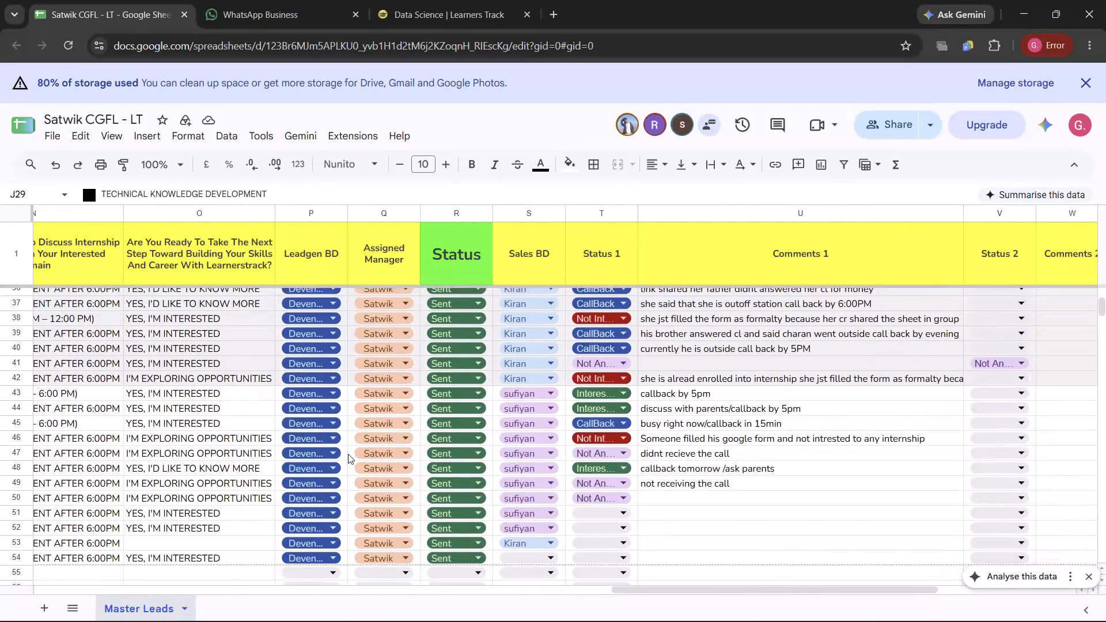
{"action": "scroll", "coordinate": [348, 454], "scroll_direction": "up", "scroll_amount": 1, "text": "ctrl"}
{"action": "left_click", "coordinate": [336, 437], "text": "ctrl"}
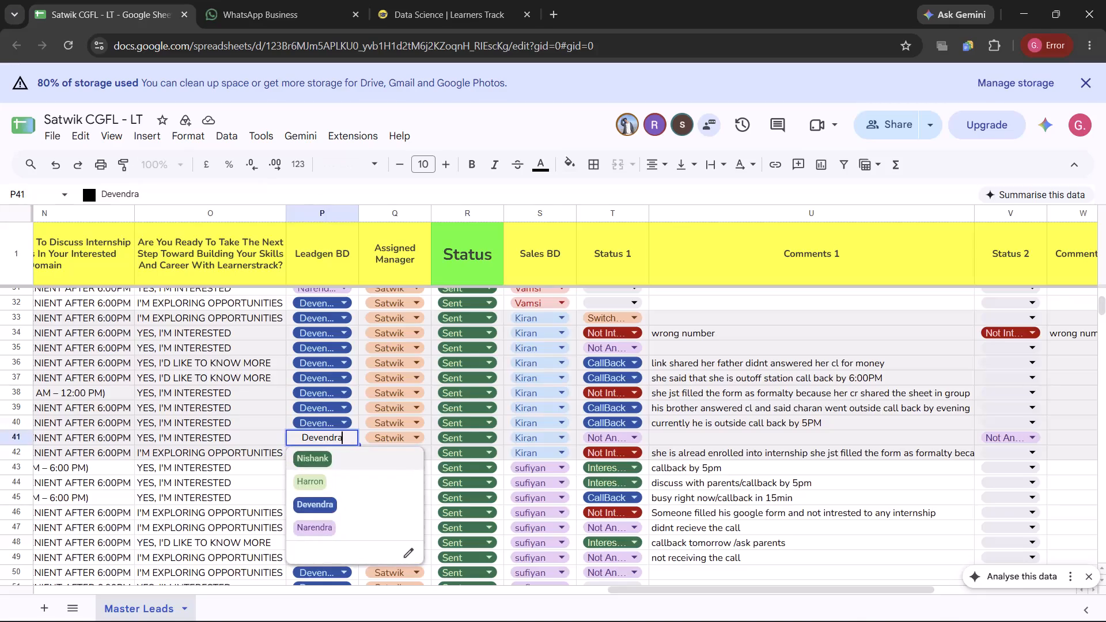
{"action": "left_click", "coordinate": [323, 508], "text": "ctrl"}
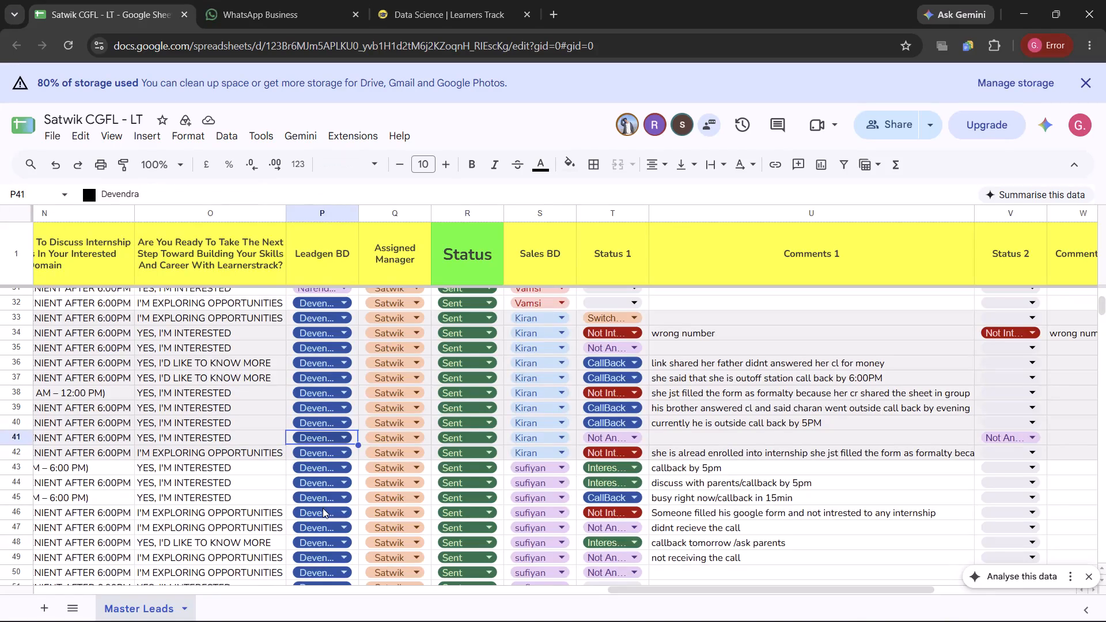
Examine the available Status 1 options for the leads in rows 2 and 19 without choosing one.
{"action": "scroll", "coordinate": [323, 508], "scroll_direction": "up", "scroll_amount": 4, "text": "ctrl"}
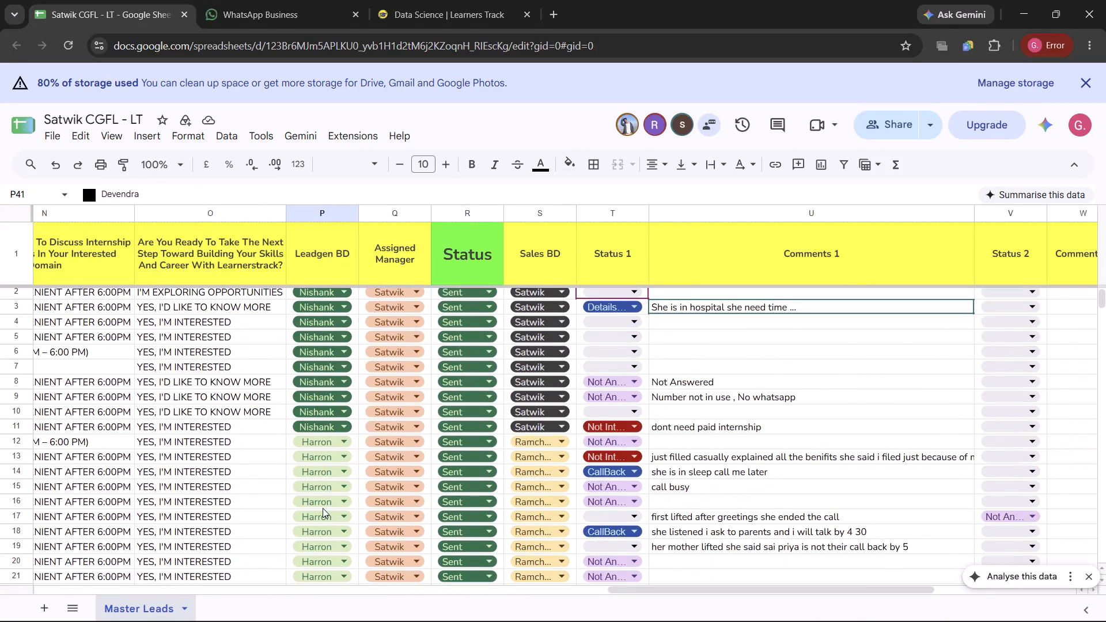
{"action": "scroll", "coordinate": [323, 508], "scroll_direction": "up", "scroll_amount": 3, "text": "ctrl"}
{"action": "scroll", "coordinate": [454, 418], "scroll_direction": "up", "scroll_amount": 3, "text": "ctrl"}
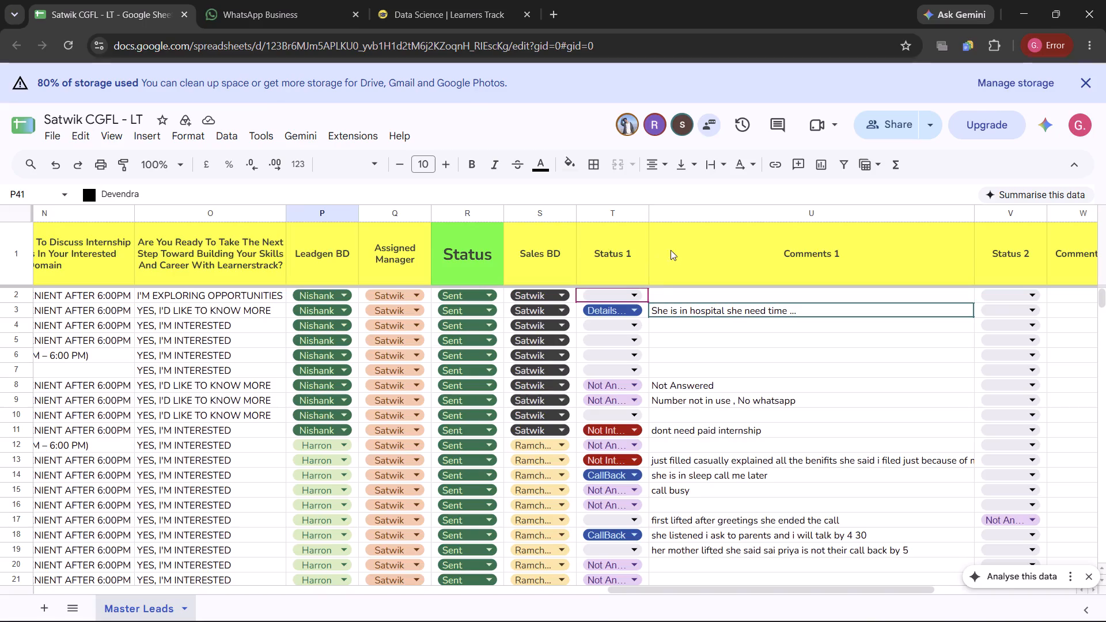
{"action": "left_click", "coordinate": [632, 289], "text": "ctrl"}
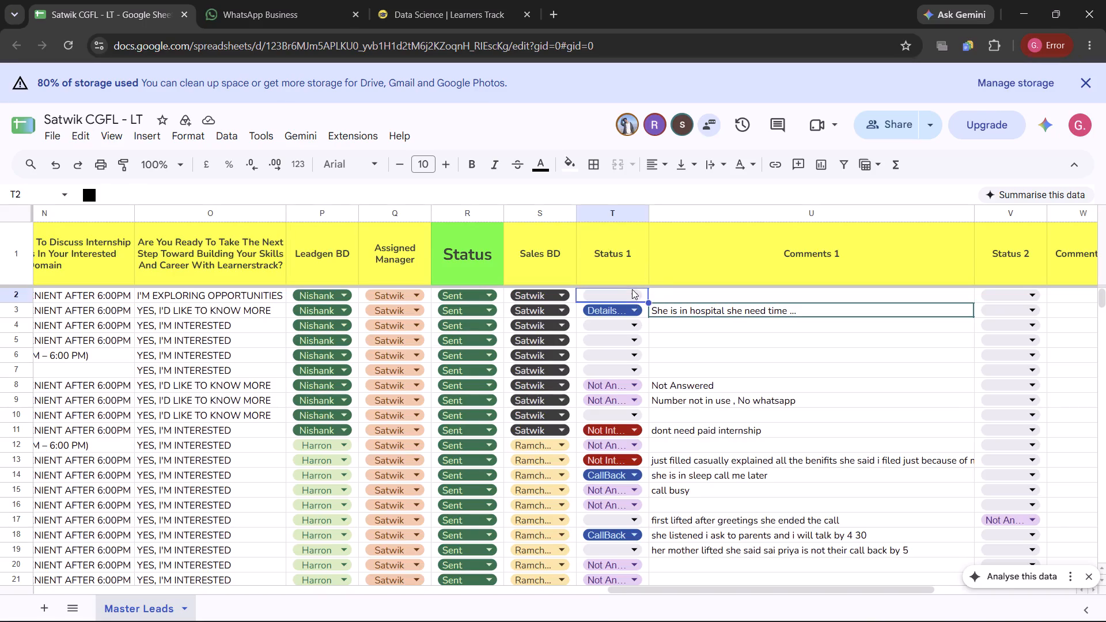
{"action": "left_click", "coordinate": [631, 297], "text": "ctrl"}
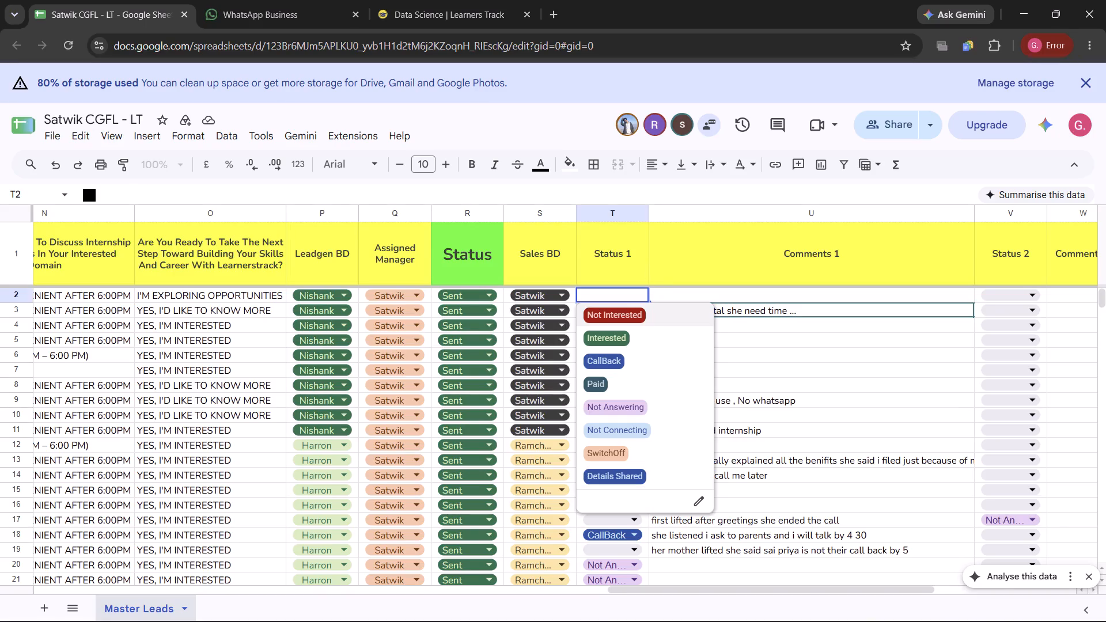
{"action": "left_click", "coordinate": [620, 545], "text": "ctrl"}
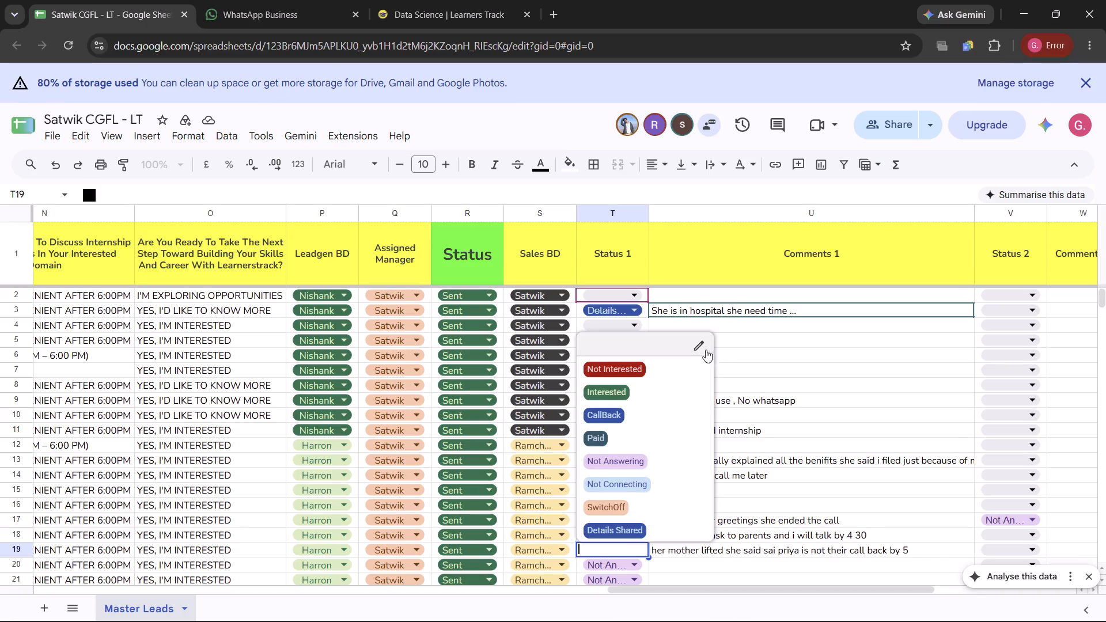
{"action": "left_click", "coordinate": [238, 466], "text": "ctrl"}
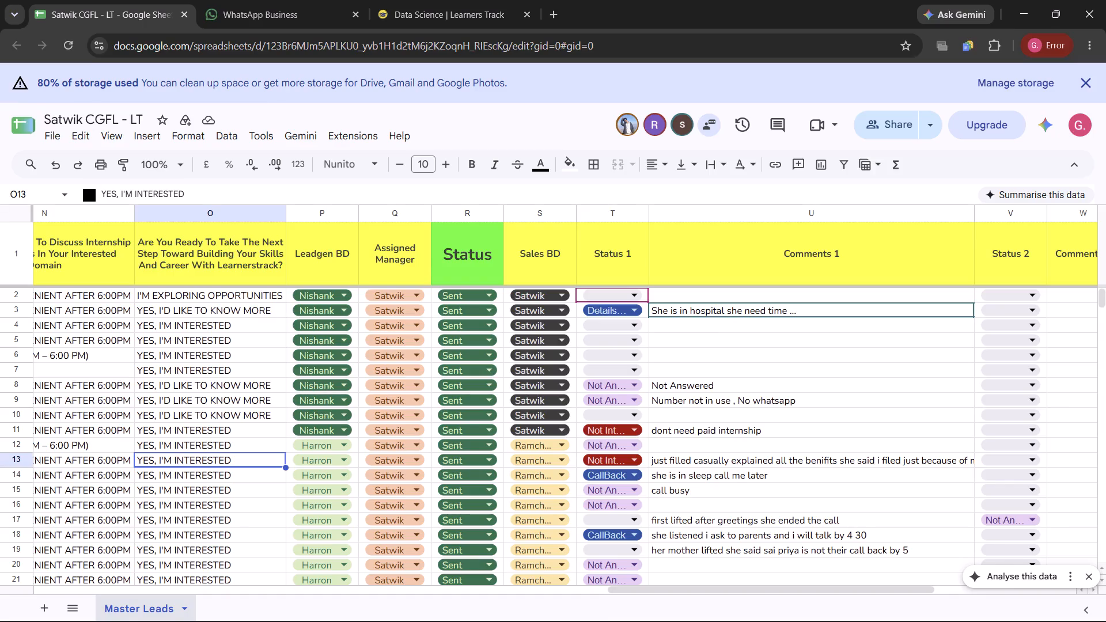
Review the Status 1 and Comments 1 entries down the lead list, including the full comment in row 42.
{"action": "scroll", "coordinate": [238, 466], "scroll_direction": "down", "scroll_amount": 3, "text": "ctrl"}
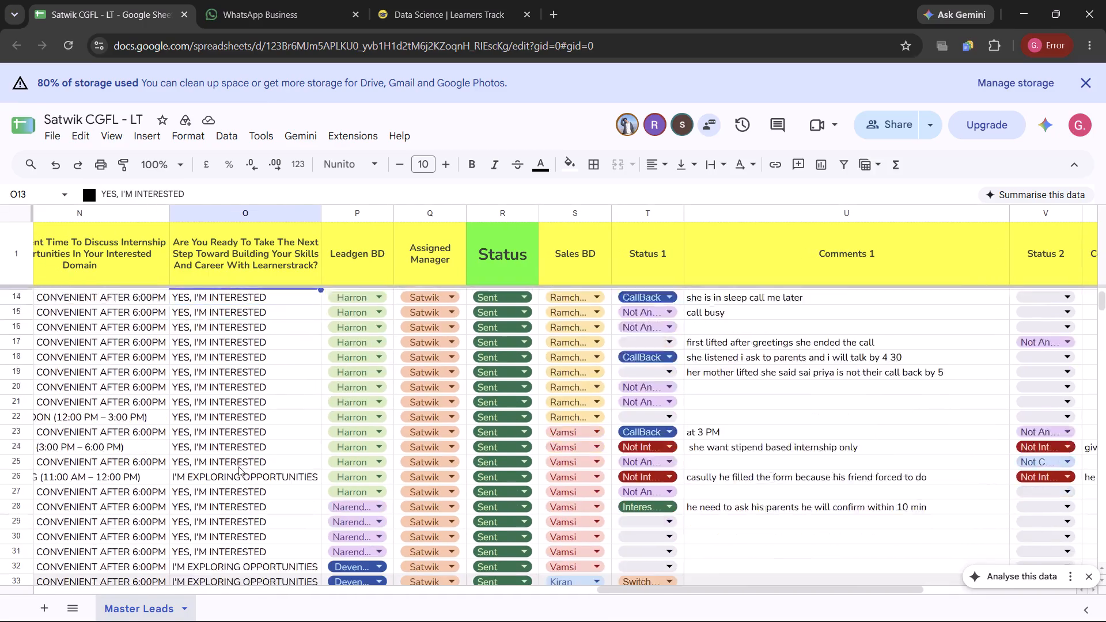
{"action": "scroll", "coordinate": [238, 466], "scroll_direction": "down", "scroll_amount": 3, "text": "ctrl"}
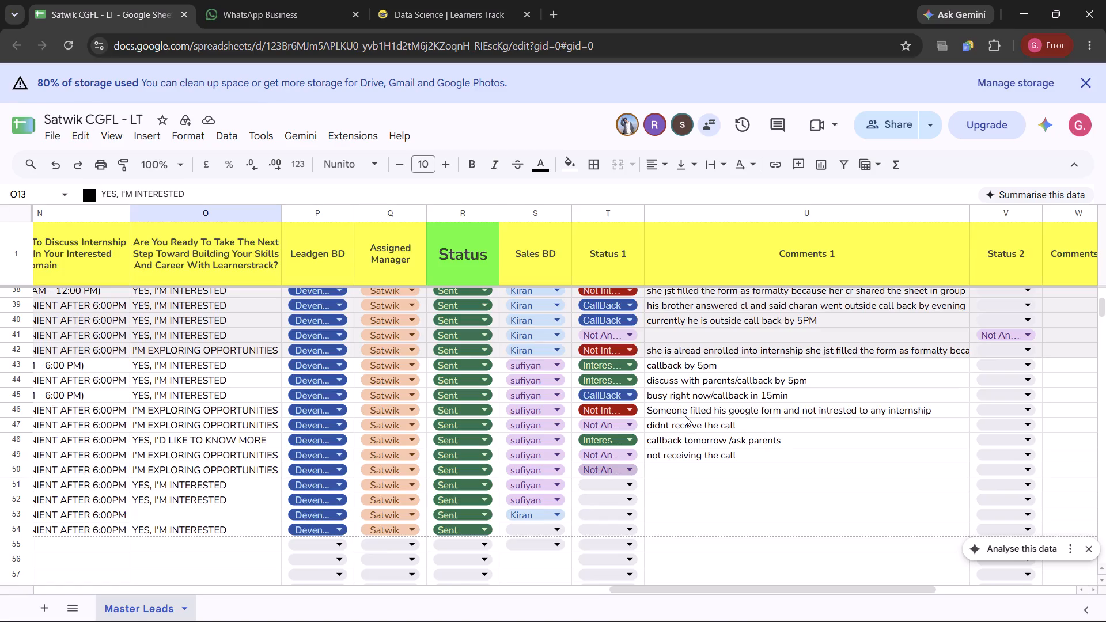
{"action": "scroll", "coordinate": [837, 339], "scroll_direction": "up", "scroll_amount": 1, "text": "ctrl"}
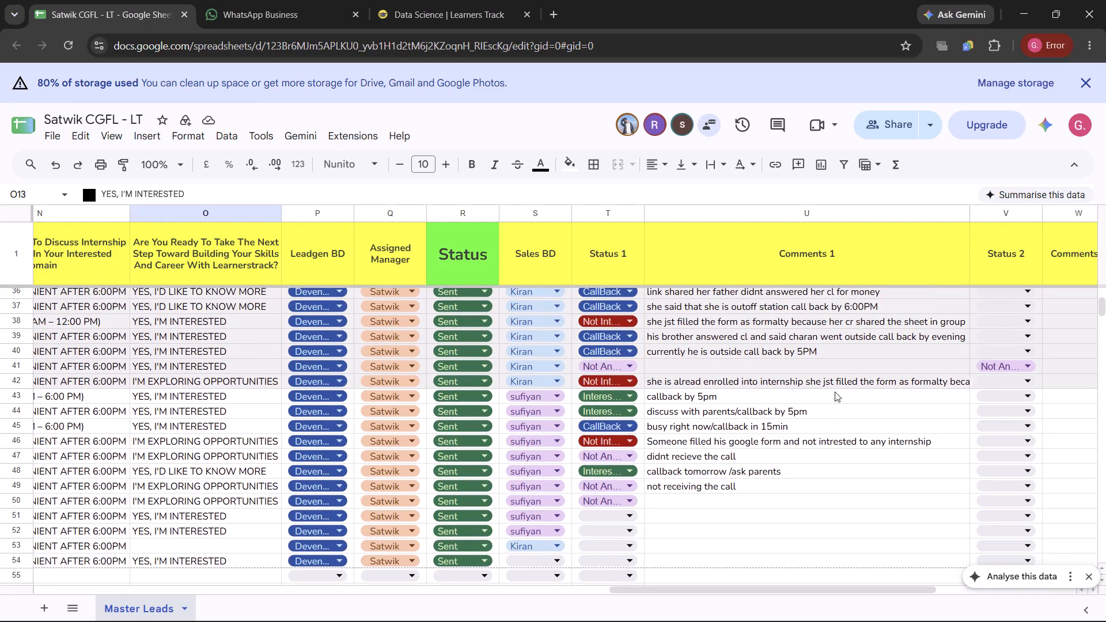
{"action": "left_click", "coordinate": [836, 378], "text": "ctrl"}
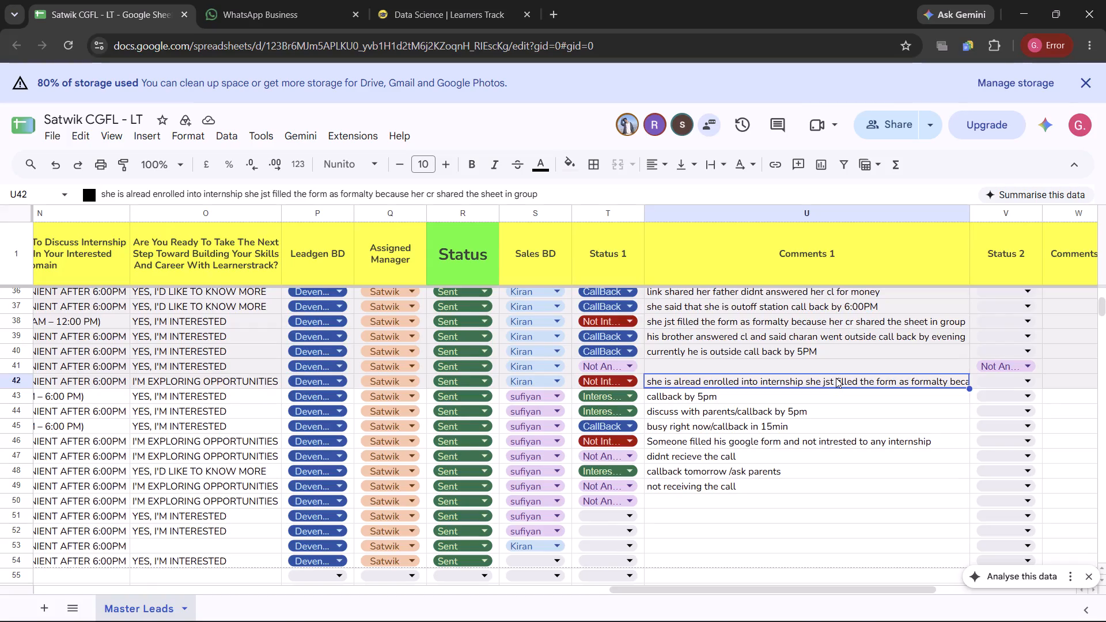
{"action": "scroll", "coordinate": [836, 378], "scroll_direction": "up", "scroll_amount": 1, "text": "ctrl"}
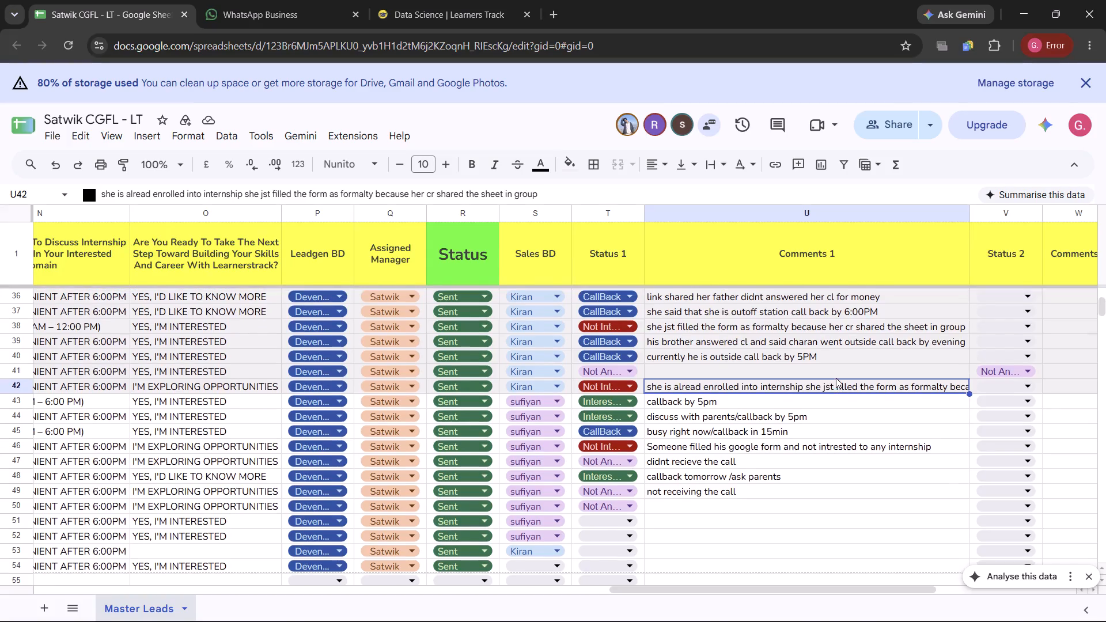
{"action": "scroll", "coordinate": [836, 378], "scroll_direction": "up", "scroll_amount": 1, "text": "ctrl"}
{"action": "left_click", "coordinate": [814, 445], "text": "ctrl"}
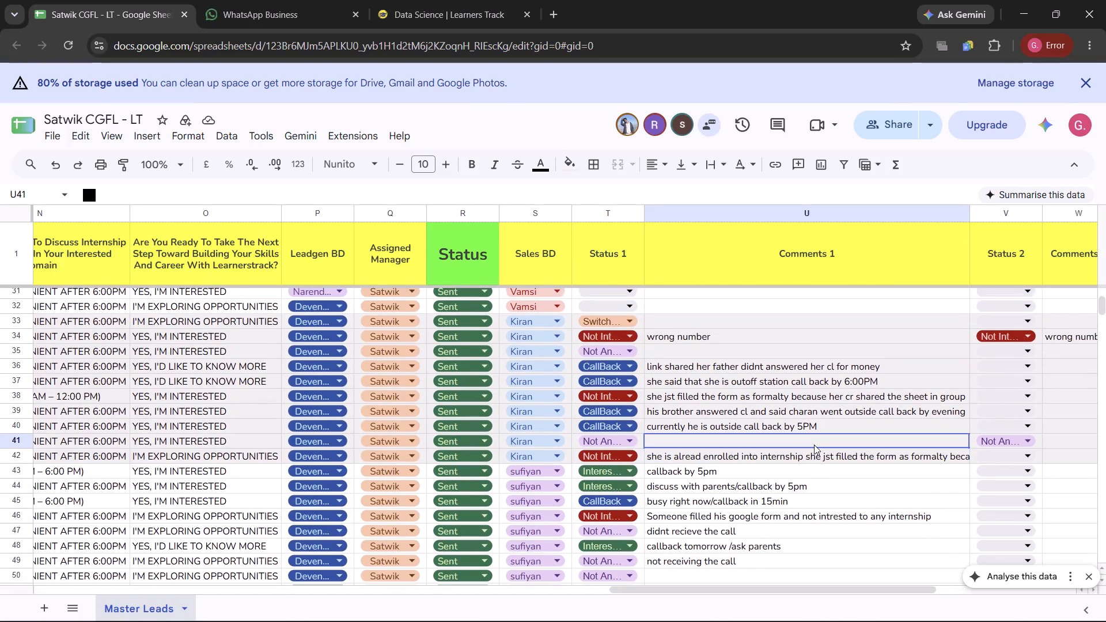
{"action": "scroll", "coordinate": [814, 445], "scroll_direction": "up", "scroll_amount": 3, "text": "ctrl"}
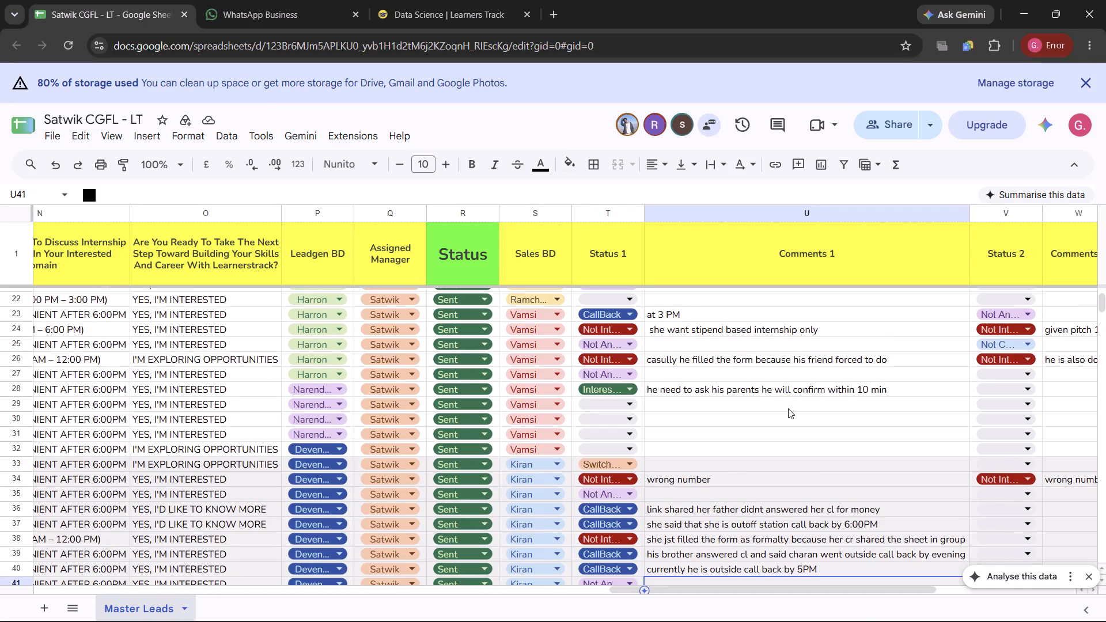
{"action": "left_click", "coordinate": [740, 372], "text": "ctrl"}
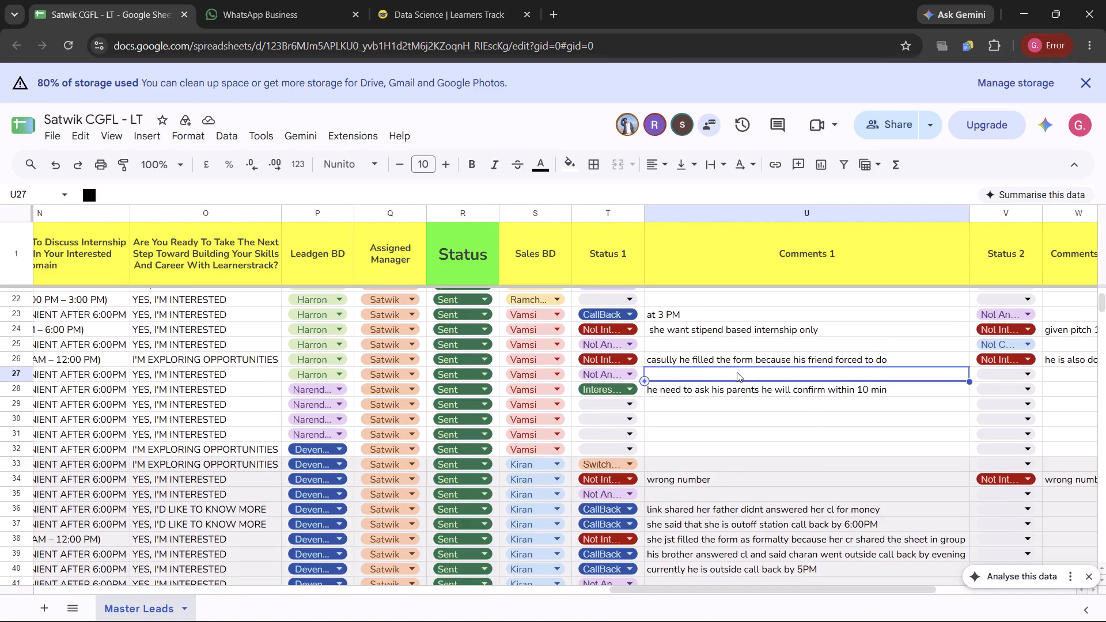
Set Status 1 of the lead in row 29 to Not Connecting.
{"action": "left_click", "coordinate": [628, 405], "text": "ctrl"}
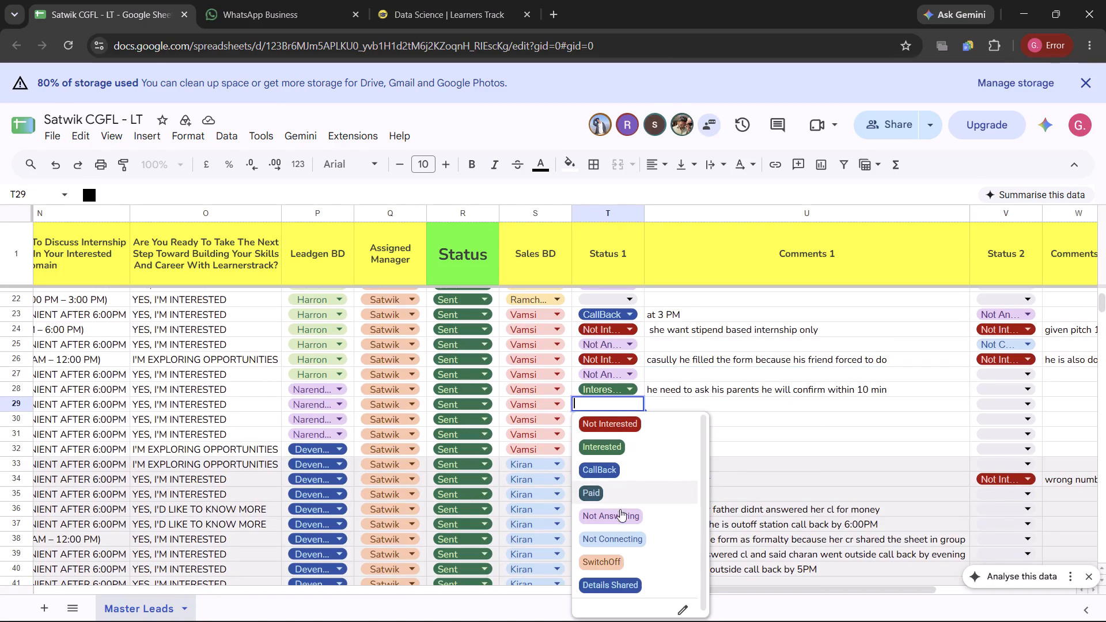
{"action": "left_click", "coordinate": [622, 537], "text": "ctrl"}
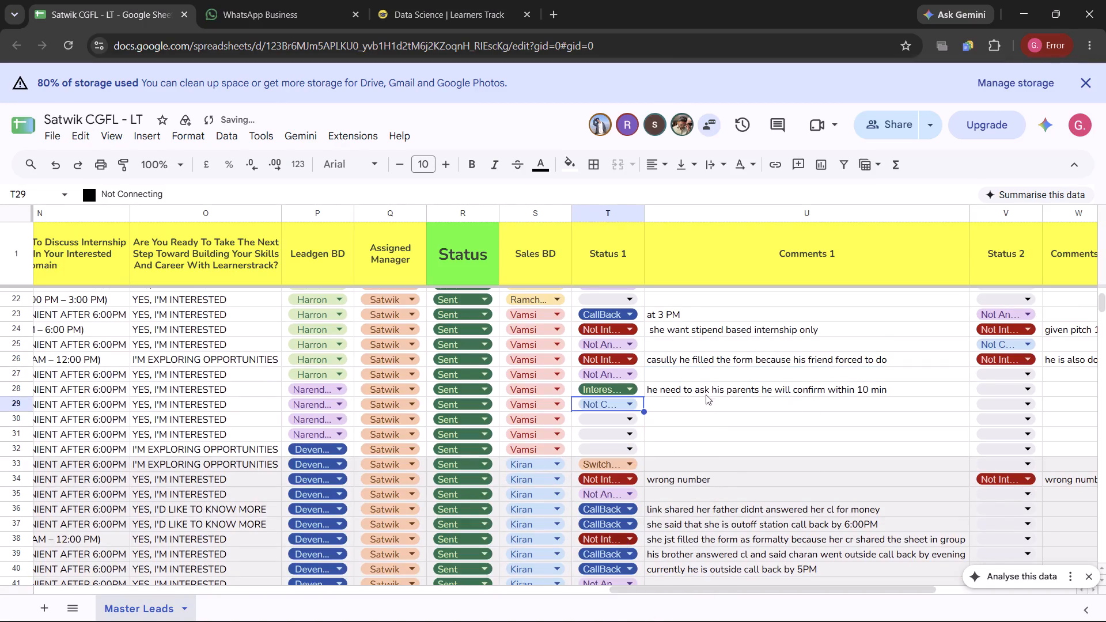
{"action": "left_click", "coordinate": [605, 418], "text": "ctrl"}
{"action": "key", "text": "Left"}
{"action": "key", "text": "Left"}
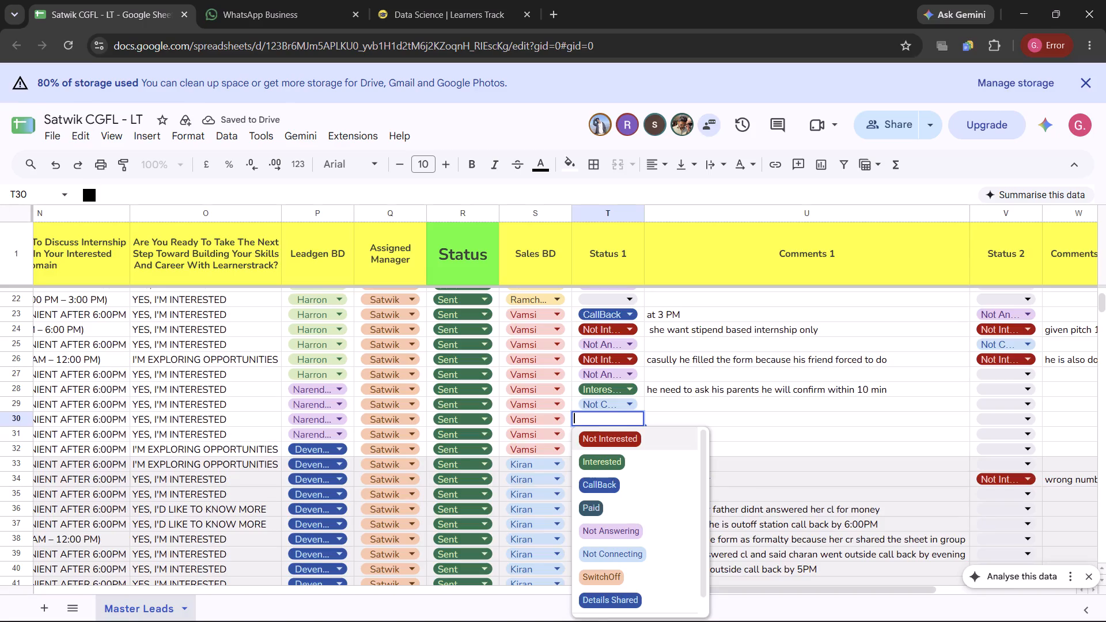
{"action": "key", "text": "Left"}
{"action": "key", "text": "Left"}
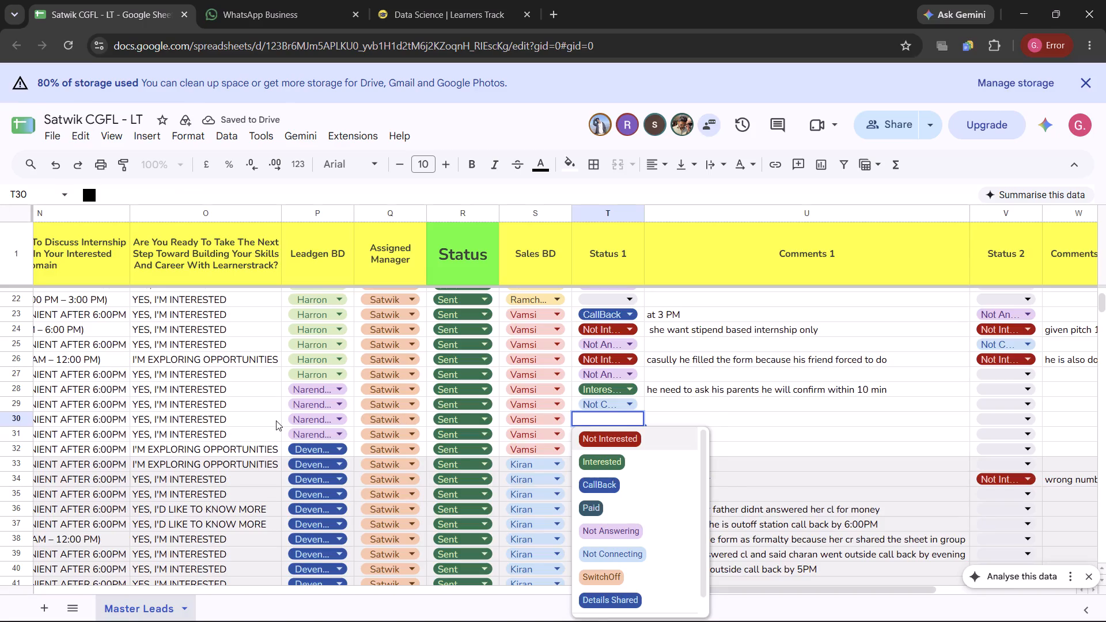
Move along row 30 to its Ref cell to view the lead's identifying and course details.
{"action": "left_click", "coordinate": [276, 420], "text": "ctrl"}
{"action": "key", "text": "Left"}
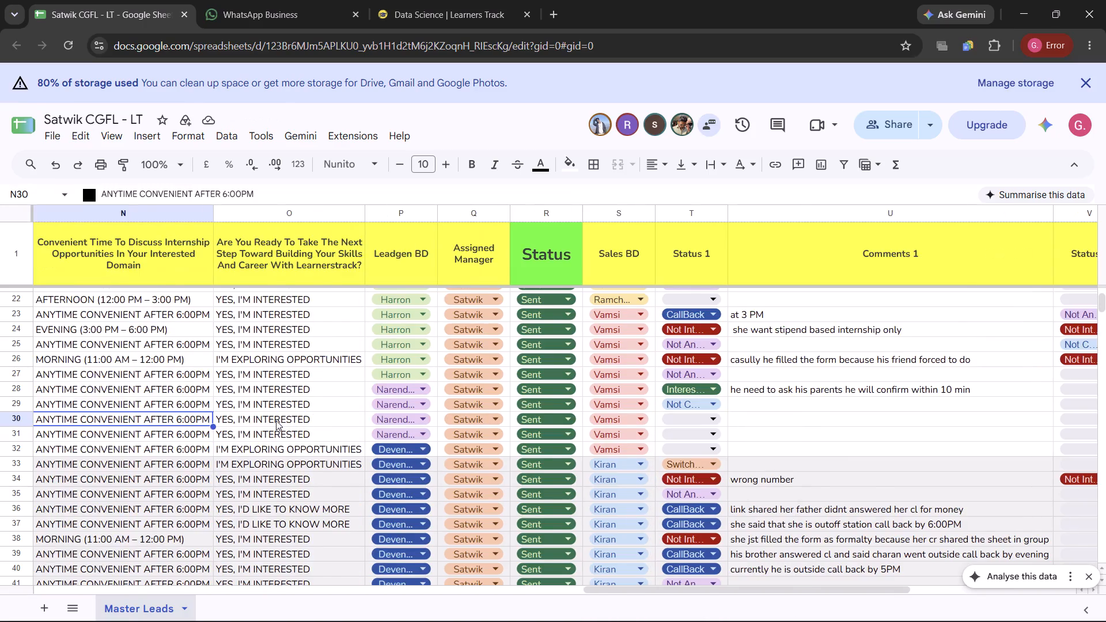
{"action": "key", "text": "Left"}
{"action": "key", "text": "Left"}
{"action": "key", "text": "Left"}
{"action": "key", "text": "Left"}
{"action": "key", "text": "Left"}
{"action": "key", "text": "Left"}
{"action": "key", "text": "Left"}
{"action": "key", "text": "Left"}
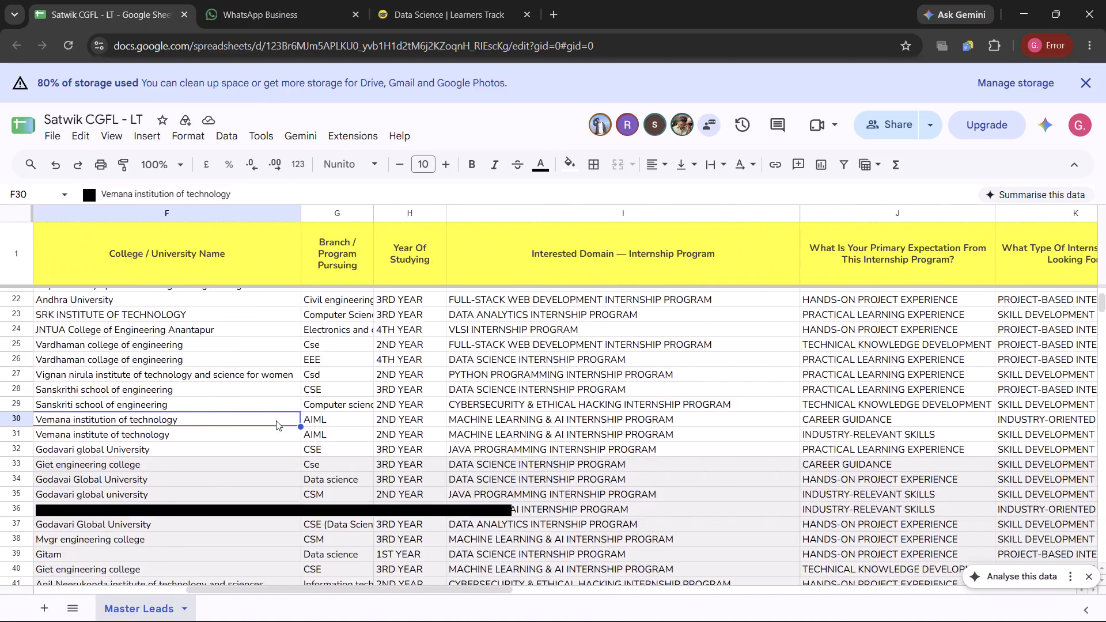
{"action": "key", "text": "Left"}
{"action": "key", "text": "Left"}
{"action": "key", "text": "Left"}
{"action": "key", "text": "Left"}
{"action": "key", "text": "Left"}
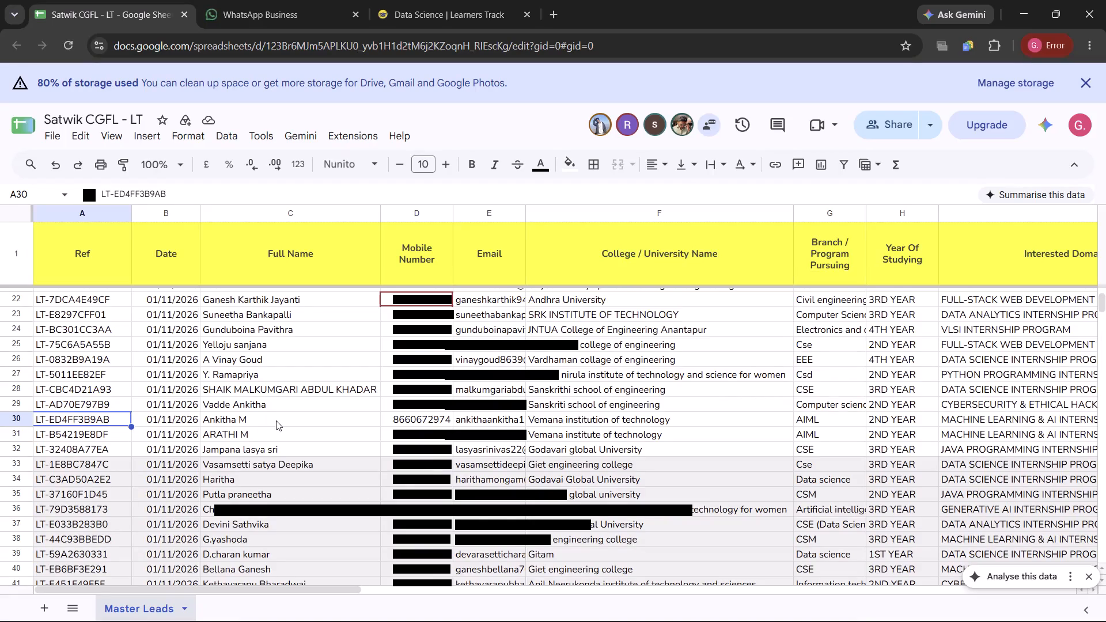
Examine the reference, name, mobile number and email cells of the lead in row 30.
{"action": "key", "text": "Right"}
{"action": "key", "text": "Right"}
{"action": "key", "text": "Right"}
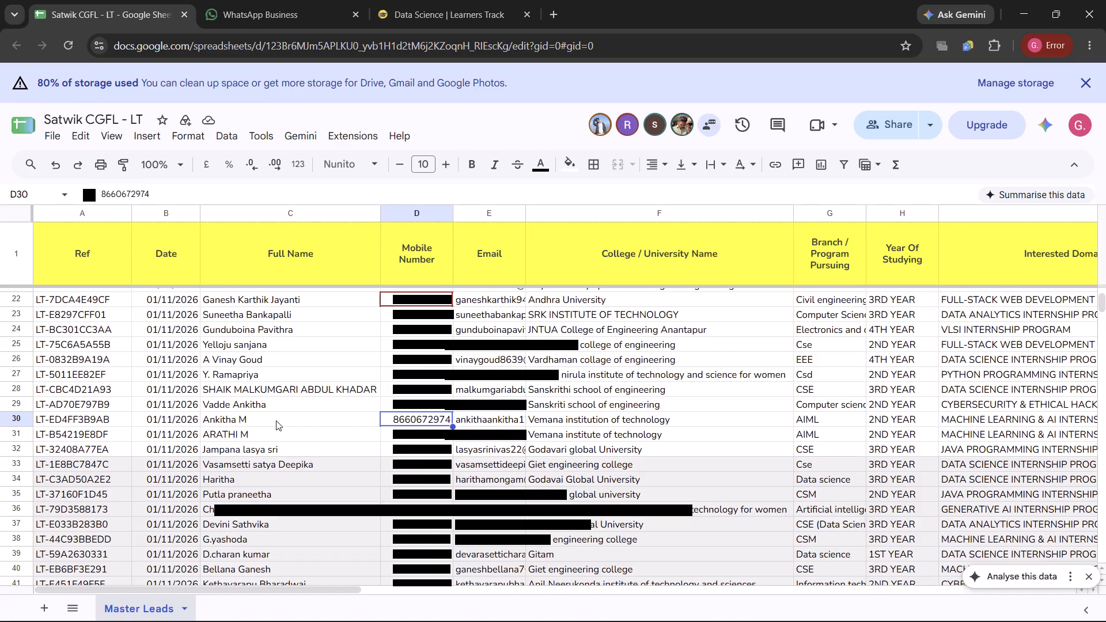
{"action": "key", "text": "Left"}
{"action": "key", "text": "Left"}
{"action": "key", "text": "Left"}
{"action": "key", "text": "Left"}
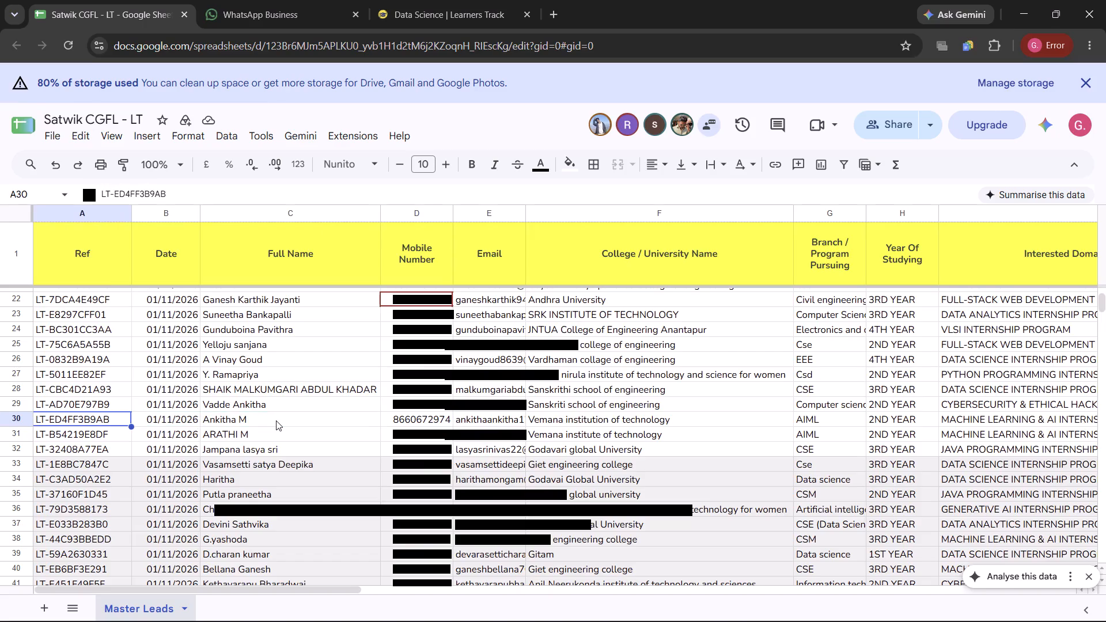
{"action": "key", "text": "Right"}
{"action": "key", "text": "Right"}
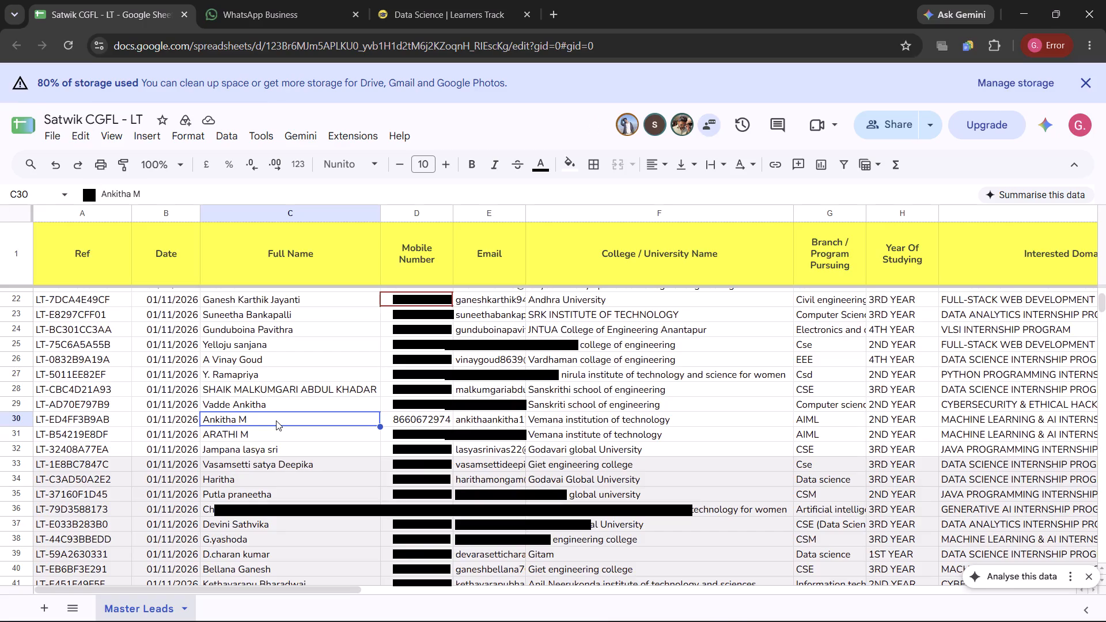
{"action": "key", "text": "Right"}
{"action": "key", "text": "Right"}
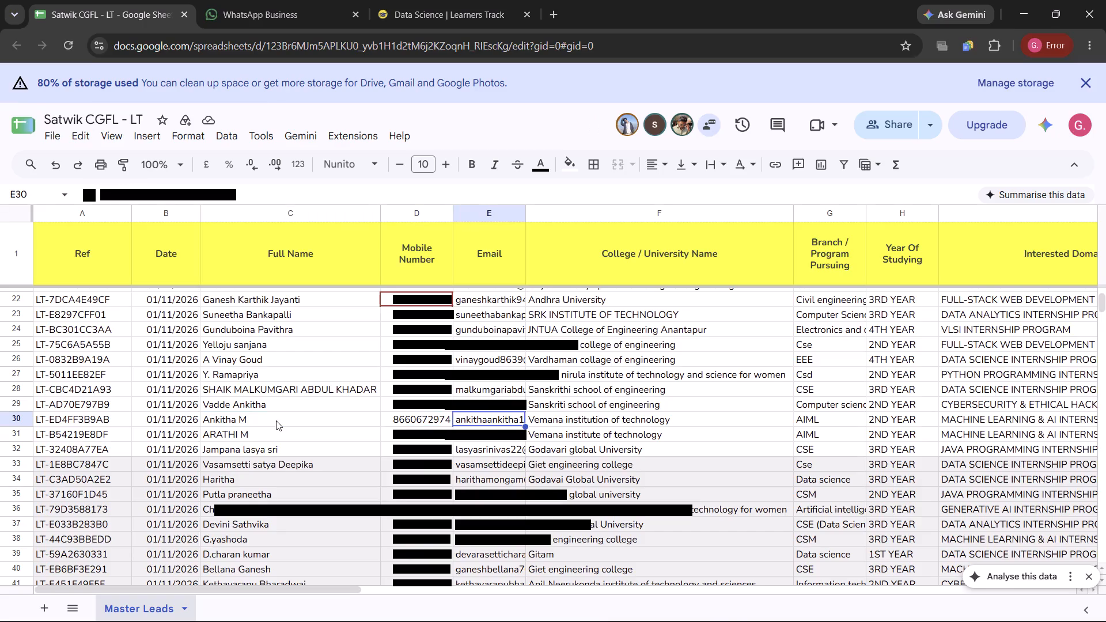
Review the row 30 lead's details from its Ref cell across the internship preference answers to the Leadgen BD cell.
{"action": "key", "text": "Left"}
{"action": "key", "text": "Left"}
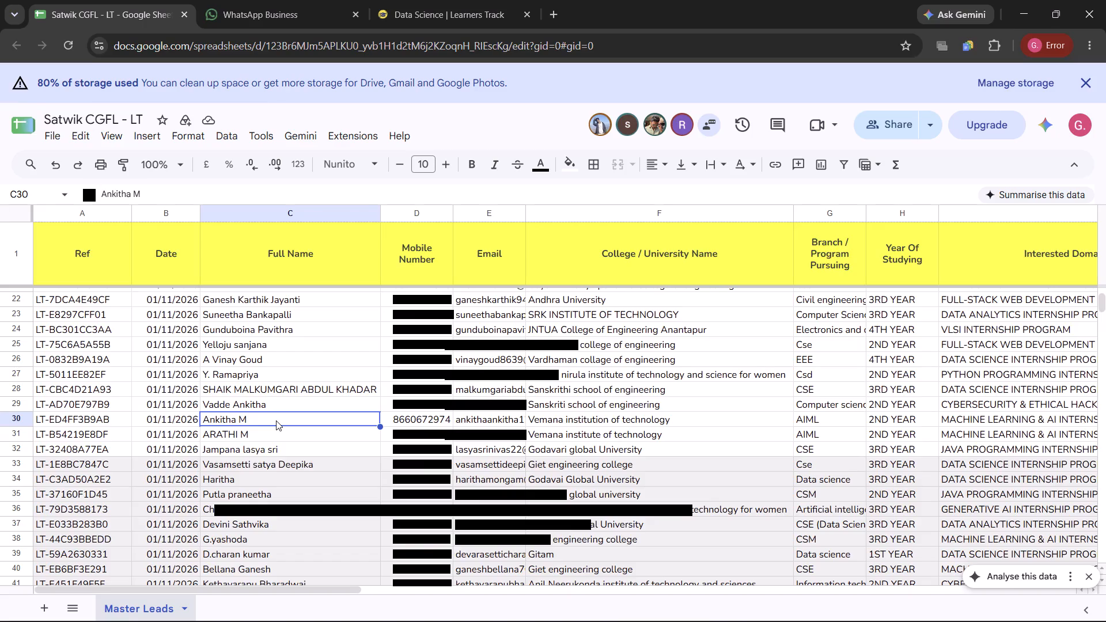
{"action": "key", "text": "Left"}
{"action": "key", "text": "Left"}
{"action": "key", "text": "Left"}
{"action": "key", "text": "Left"}
{"action": "key", "text": "Left"}
{"action": "key", "text": "Left"}
{"action": "key", "text": "Left"}
{"action": "key", "text": "Left"}
{"action": "key", "text": "Left"}
{"action": "key", "text": "Left"}
{"action": "key", "text": "Right"}
{"action": "key", "text": "Right"}
{"action": "key", "text": "Right"}
{"action": "key", "text": "Right"}
{"action": "key", "text": "Right"}
{"action": "key", "text": "Right"}
{"action": "key", "text": "Right"}
{"action": "key", "text": "Right"}
{"action": "key", "text": "Right"}
{"action": "key", "text": "Right"}
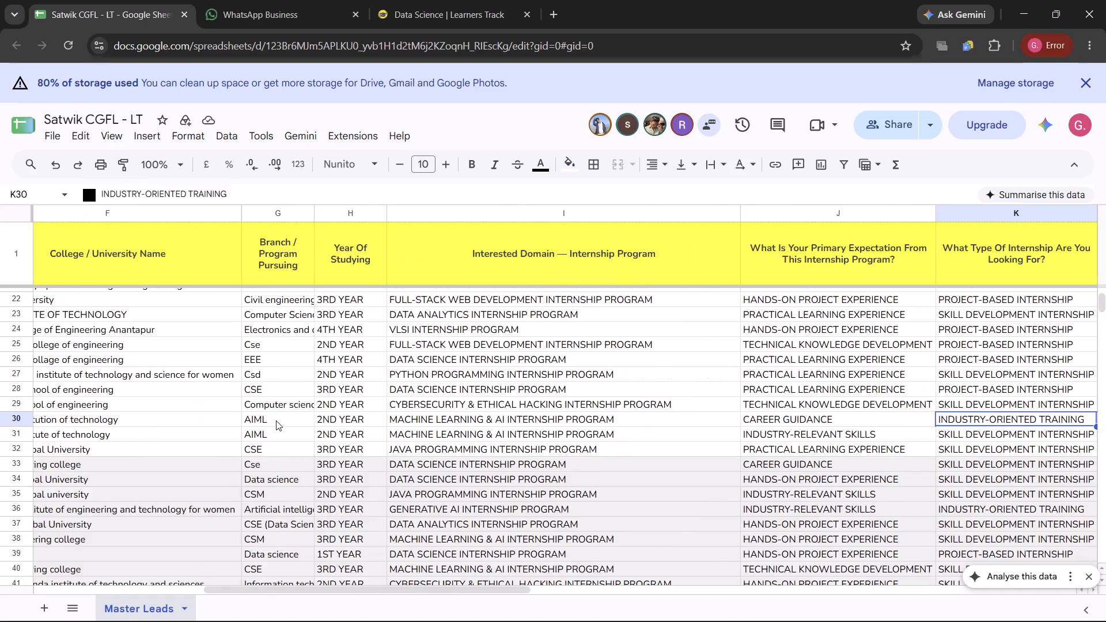
{"action": "key", "text": "Right"}
{"action": "key", "text": "Right"}
{"action": "key", "text": "Right"}
{"action": "key", "text": "Right"}
{"action": "key", "text": "Right"}
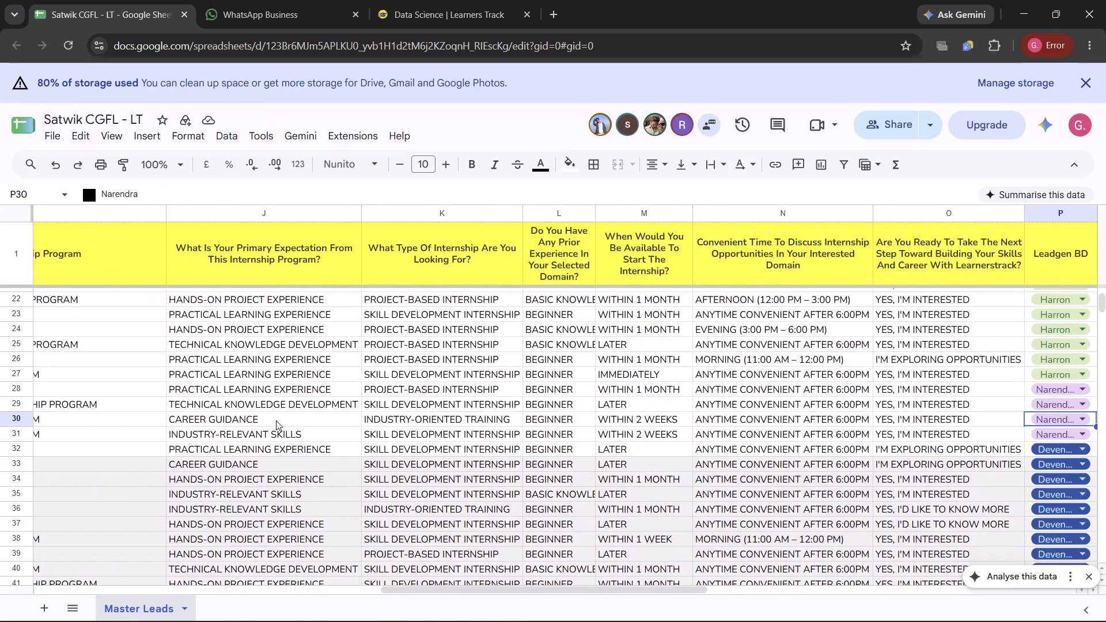
Recheck the row 30 lead's identifying and contact details, and follow the row across to its Status cell.
{"action": "key", "text": "Left"}
{"action": "key", "text": "Left"}
{"action": "key", "text": "Left"}
{"action": "key", "text": "Left"}
{"action": "key", "text": "Left"}
{"action": "key", "text": "Left"}
{"action": "key", "text": "Left"}
{"action": "key", "text": "Left"}
{"action": "key", "text": "Left"}
{"action": "key", "text": "Left"}
{"action": "key", "text": "Left"}
{"action": "key", "text": "Left"}
{"action": "key", "text": "Left"}
{"action": "key", "text": "Left"}
{"action": "key", "text": "Left"}
{"action": "key", "text": "Left"}
{"action": "key", "text": "Left"}
{"action": "key", "text": "Left"}
{"action": "key", "text": "Left"}
{"action": "key", "text": "Left"}
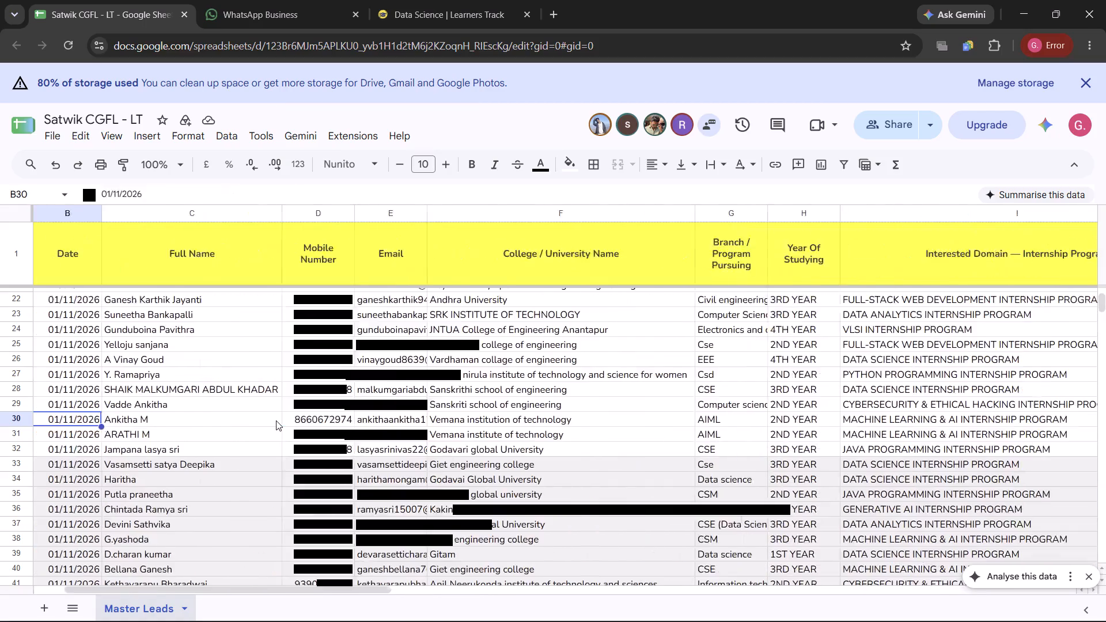
{"action": "key", "text": "Right"}
{"action": "key", "text": "Right"}
{"action": "key", "text": "Right"}
{"action": "key", "text": "Right"}
{"action": "key", "text": "Right"}
{"action": "key", "text": "Right"}
{"action": "key", "text": "Right"}
{"action": "key", "text": "Right"}
{"action": "key", "text": "Right"}
{"action": "key", "text": "Right"}
{"action": "key", "text": "Right"}
{"action": "key", "text": "Right"}
{"action": "key", "text": "Right"}
{"action": "key", "text": "Right"}
{"action": "key", "text": "Right"}
{"action": "key", "text": "Right"}
{"action": "key", "text": "Right"}
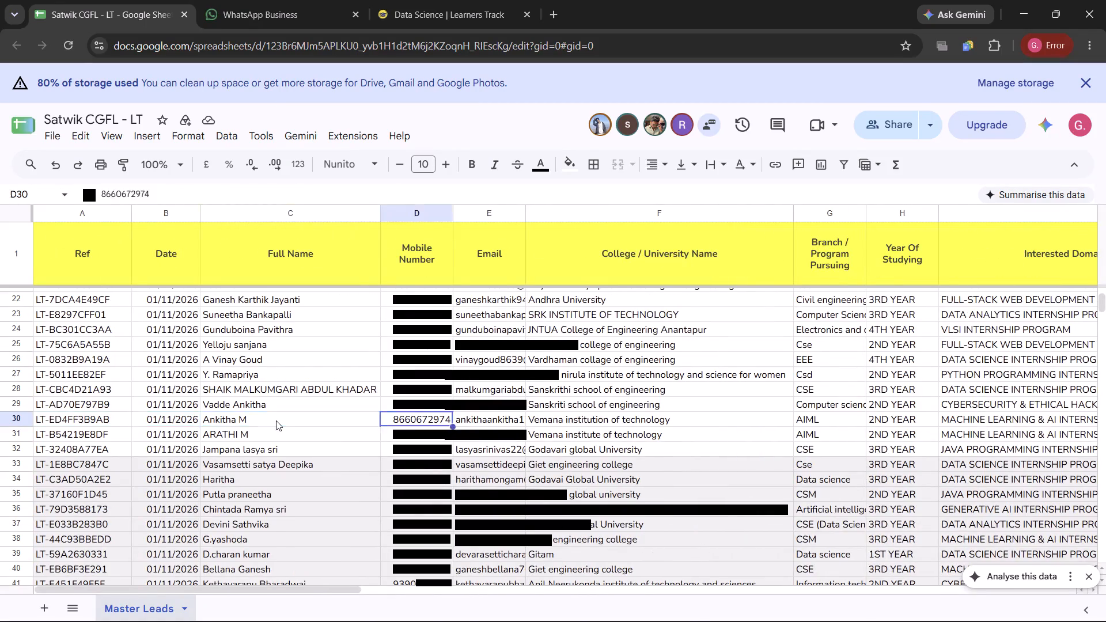
Open the Leadgen BD options for the lead in row 30.
{"action": "key", "text": "Left"}
{"action": "key", "text": "Left"}
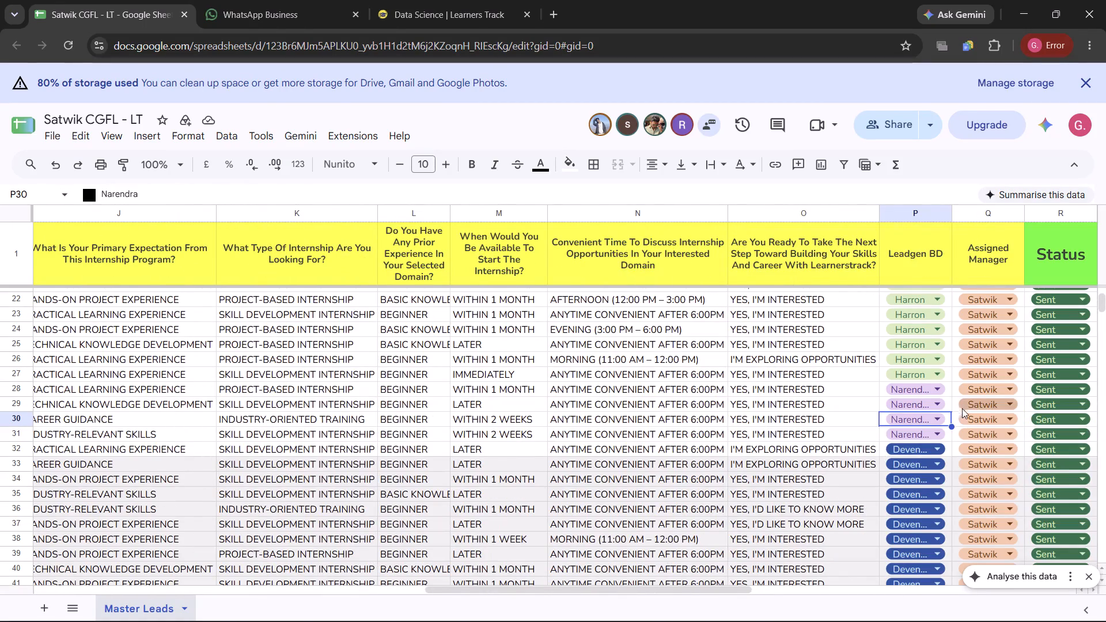
{"action": "left_click", "coordinate": [941, 415], "text": "ctrl"}
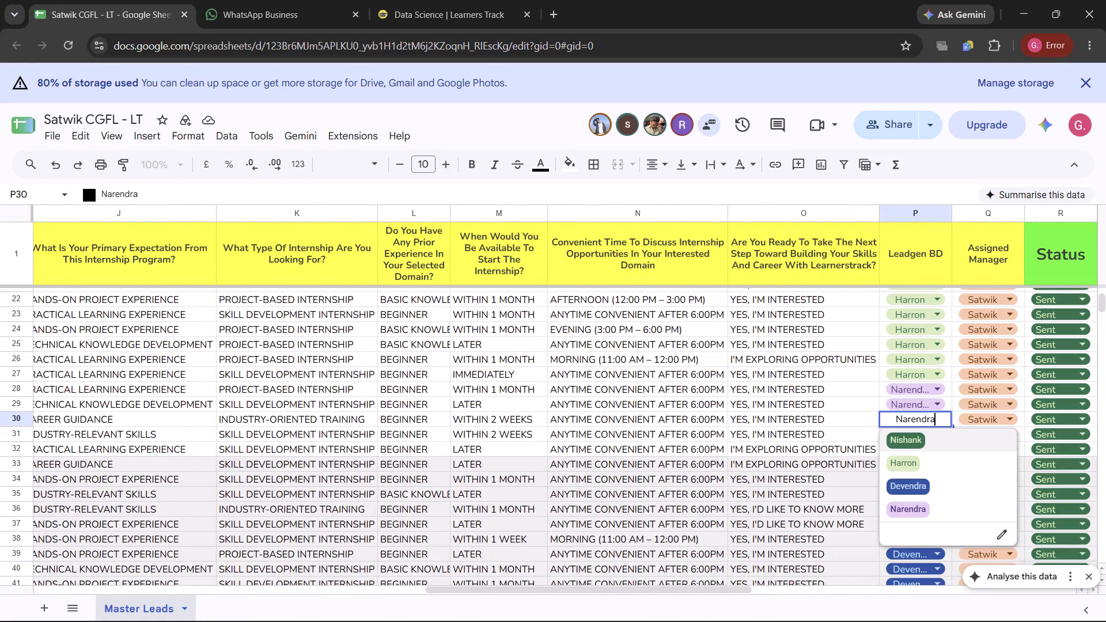
{"action": "left_click", "coordinate": [918, 421], "text": "ctrl"}
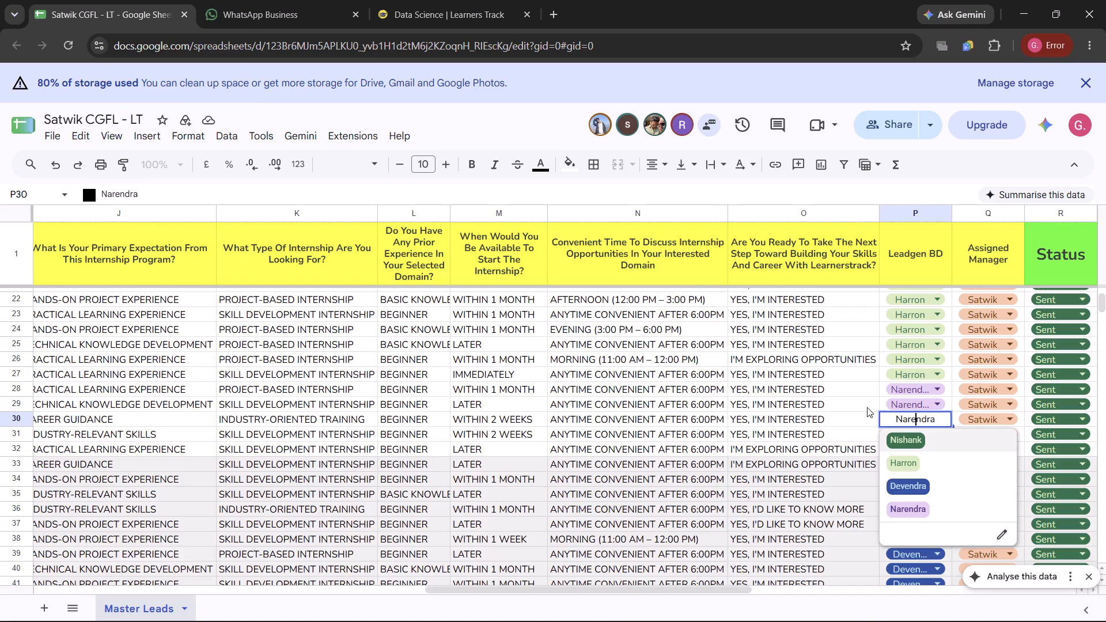
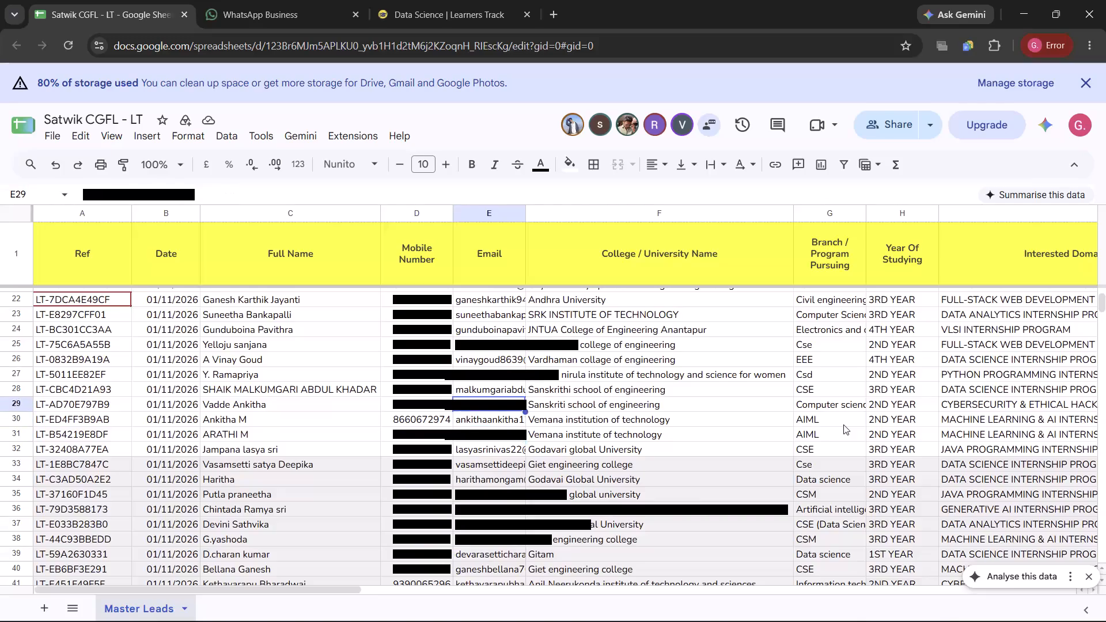
Look back up through the leads in the Email column from row 29 to the first lead in row 2.
{"action": "key", "text": "Up"}
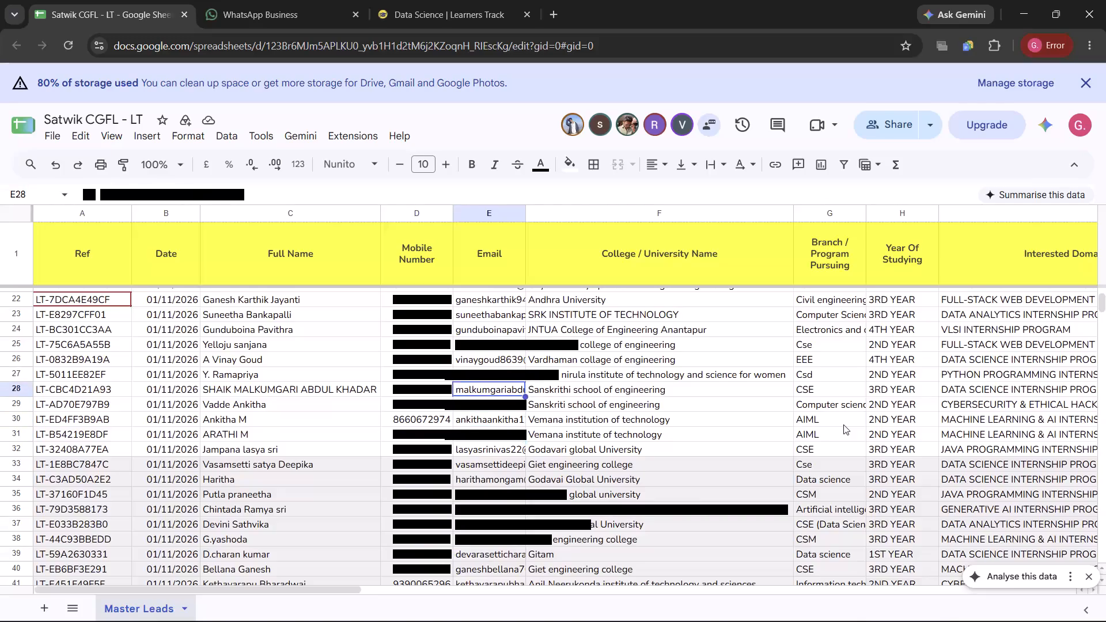
{"action": "key", "text": "Up"}
{"action": "key", "text": "Up"}
{"action": "key", "text": "Up"}
{"action": "key", "text": "Up"}
{"action": "key", "text": "Up"}
{"action": "key", "text": "Up"}
{"action": "key", "text": "Up"}
{"action": "key", "text": "Up"}
{"action": "key", "text": "Up"}
{"action": "key", "text": "Up"}
{"action": "key", "text": "Up"}
{"action": "key", "text": "Up"}
{"action": "key", "text": "Up"}
{"action": "key", "text": "Up"}
{"action": "key", "text": "Up"}
{"action": "key", "text": "Up"}
{"action": "key", "text": "Up"}
{"action": "key", "text": "Up"}
{"action": "key", "text": "Up"}
{"action": "key", "text": "Up"}
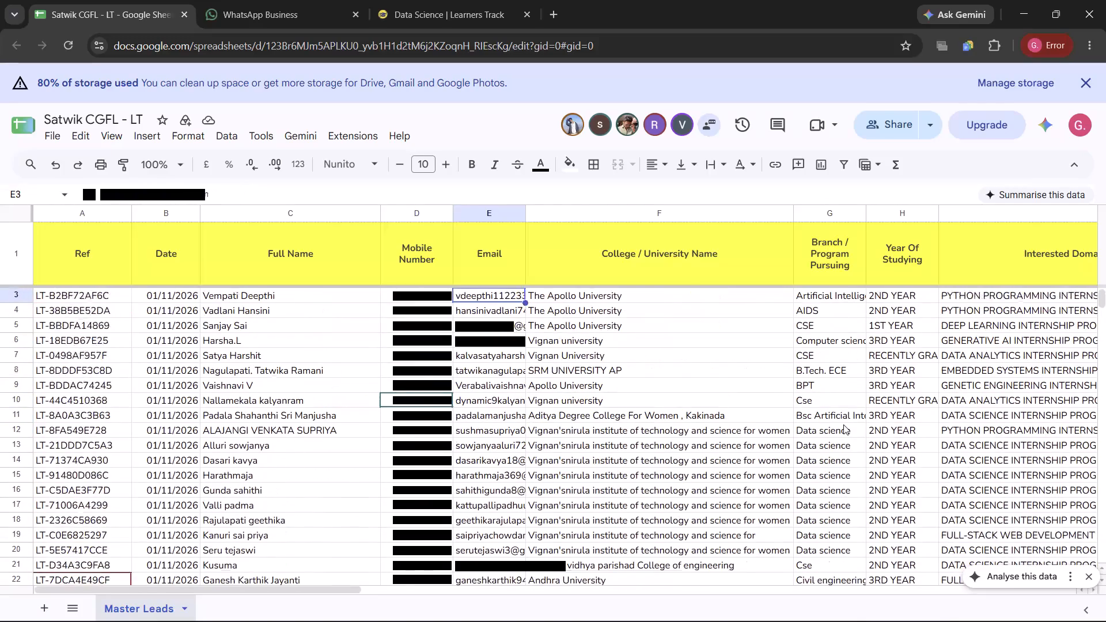
Find the Apollo University BPT lead in row 9 and examine its email, college and mobile number cells.
{"action": "key", "text": "Down"}
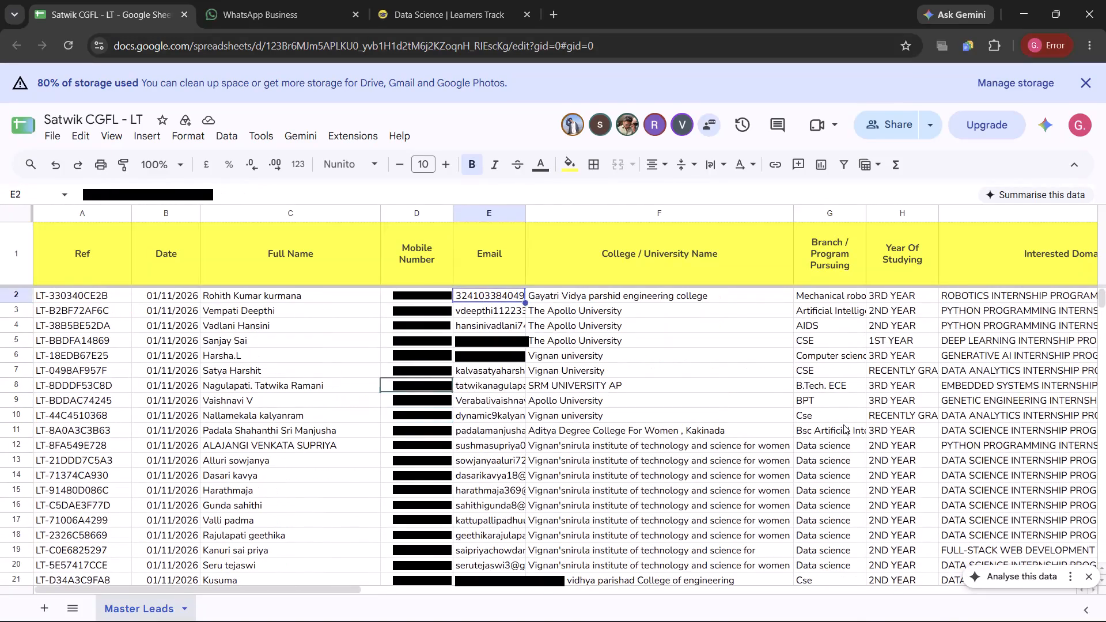
{"action": "key", "text": "Down"}
{"action": "key", "text": "Down"}
{"action": "key", "text": "Down"}
{"action": "key", "text": "Down"}
{"action": "key", "text": "Down"}
{"action": "key", "text": "Down"}
{"action": "key", "text": "Down"}
{"action": "key", "text": "Down"}
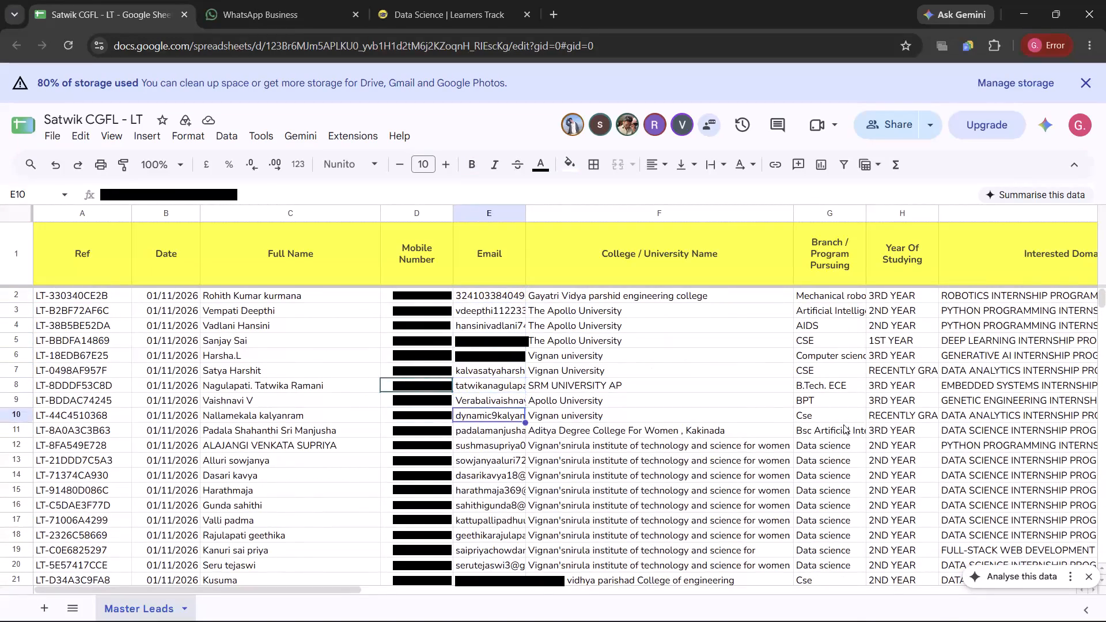
{"action": "key", "text": "Up"}
{"action": "key", "text": "Right"}
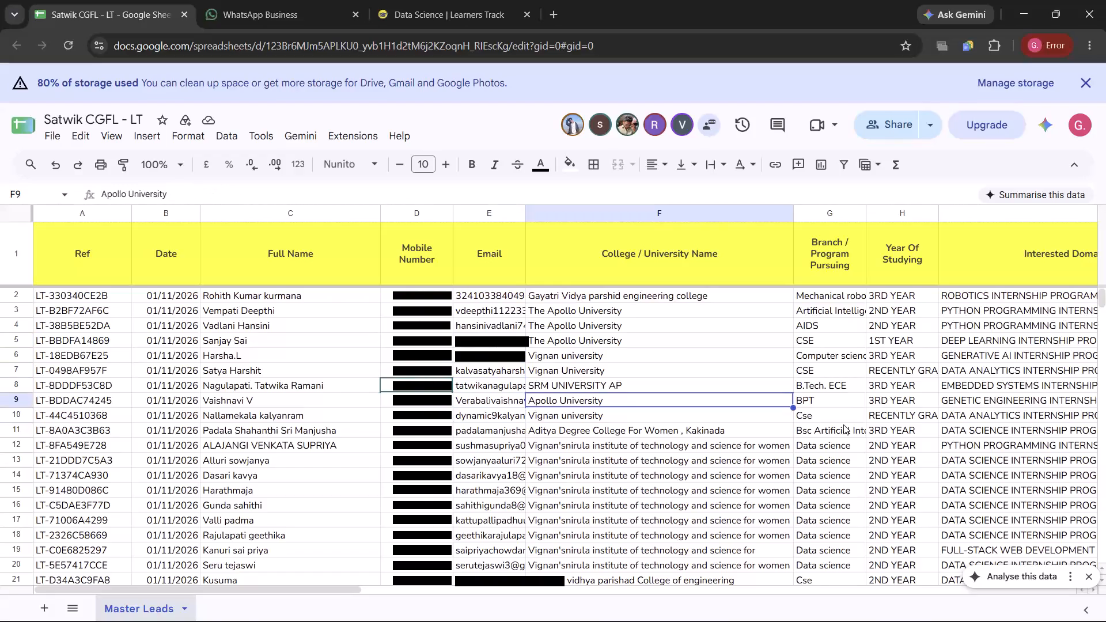
{"action": "key", "text": "Left"}
{"action": "key", "text": "Left"}
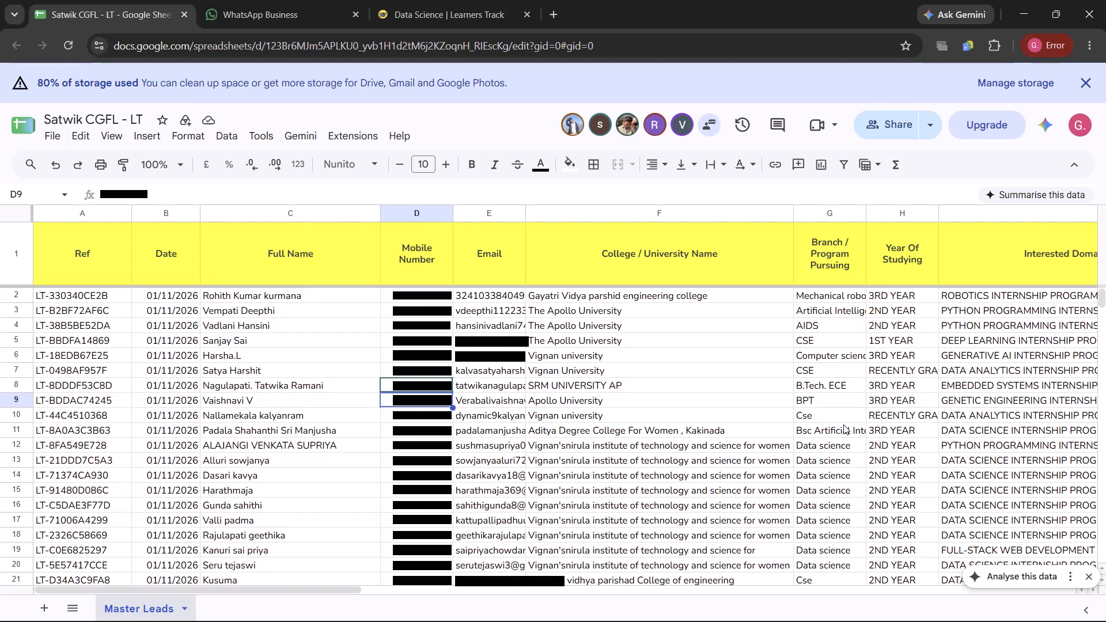
Follow the row 9 lead across its internship answers, call status and comments to the Status 4 cell.
{"action": "key", "text": "Right"}
{"action": "key", "text": "Right"}
{"action": "key", "text": "Right"}
{"action": "key", "text": "Right"}
{"action": "key", "text": "Right"}
{"action": "key", "text": "Right"}
{"action": "key", "text": "Right"}
{"action": "key", "text": "Right"}
{"action": "key", "text": "Right"}
{"action": "key", "text": "Right"}
{"action": "key", "text": "Right"}
{"action": "key", "text": "Right"}
{"action": "key", "text": "Right"}
{"action": "key", "text": "Right"}
{"action": "key", "text": "Right"}
{"action": "key", "text": "Right"}
{"action": "key", "text": "Right"}
{"action": "key", "text": "Right"}
{"action": "key", "text": "Right"}
{"action": "key", "text": "Right"}
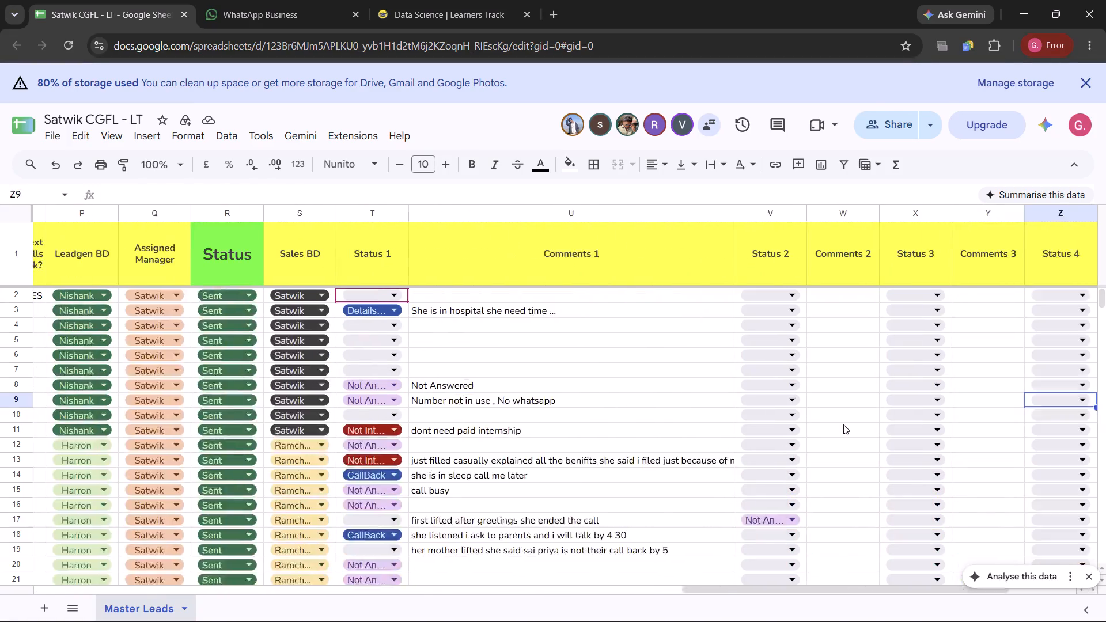
Review the row 9 lead back from Status 4 through the Leadgen BD, internship preference, year and college cells to its mobile number.
{"action": "key", "text": "Left"}
{"action": "key", "text": "Left"}
{"action": "key", "text": "Left"}
{"action": "key", "text": "Left"}
{"action": "key", "text": "Left"}
{"action": "key", "text": "Left"}
{"action": "key", "text": "Left"}
{"action": "key", "text": "Left"}
{"action": "key", "text": "Left"}
{"action": "key", "text": "Left"}
{"action": "key", "text": "Left"}
{"action": "key", "text": "Left"}
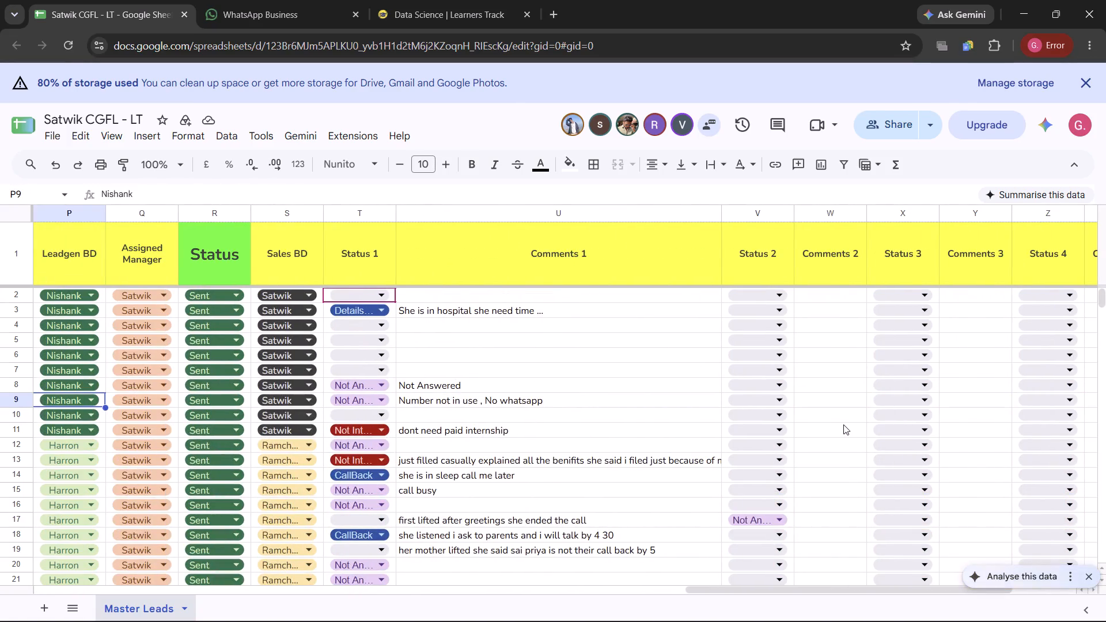
{"action": "key", "text": "Left"}
{"action": "key", "text": "Left"}
{"action": "key", "text": "Left"}
{"action": "key", "text": "Left"}
{"action": "key", "text": "Left"}
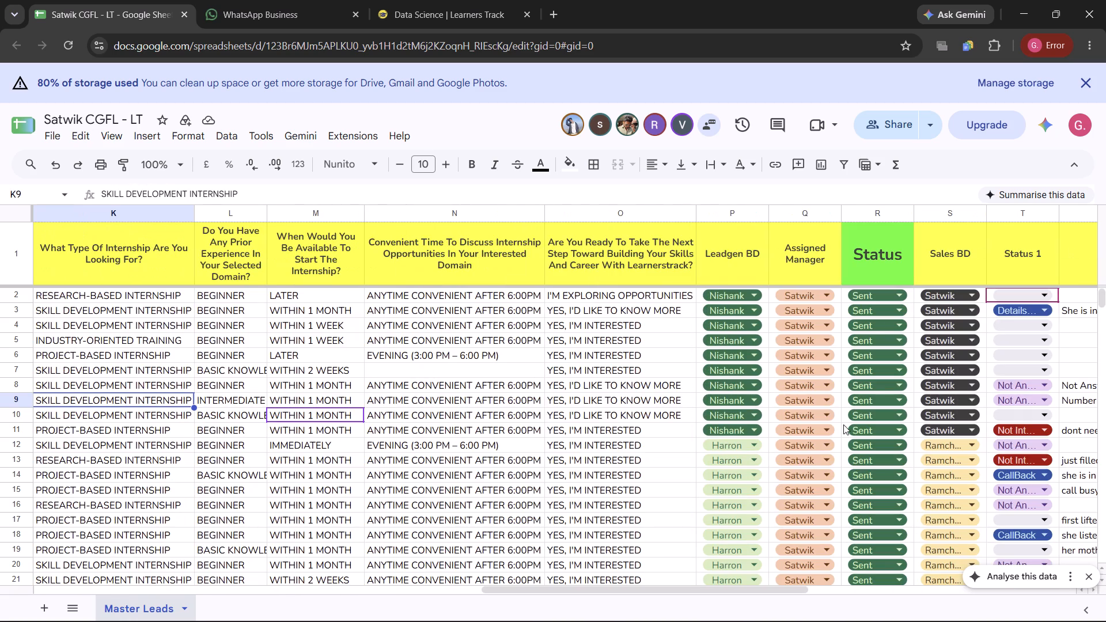
{"action": "key", "text": "Left"}
{"action": "key", "text": "Left"}
{"action": "key", "text": "Left"}
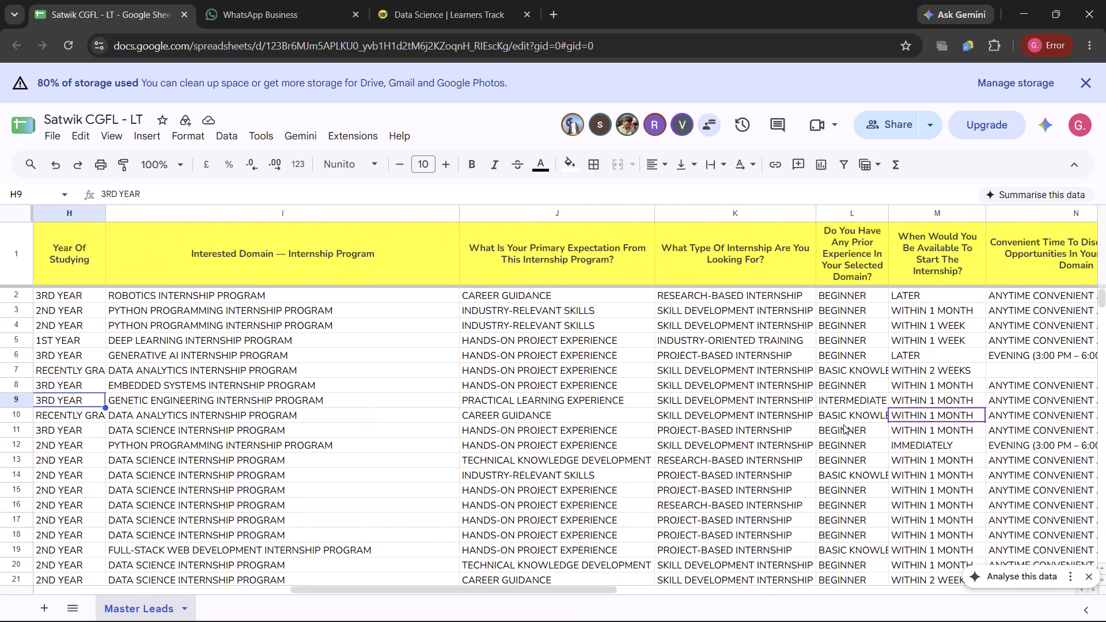
{"action": "key", "text": "Left"}
{"action": "key", "text": "Left"}
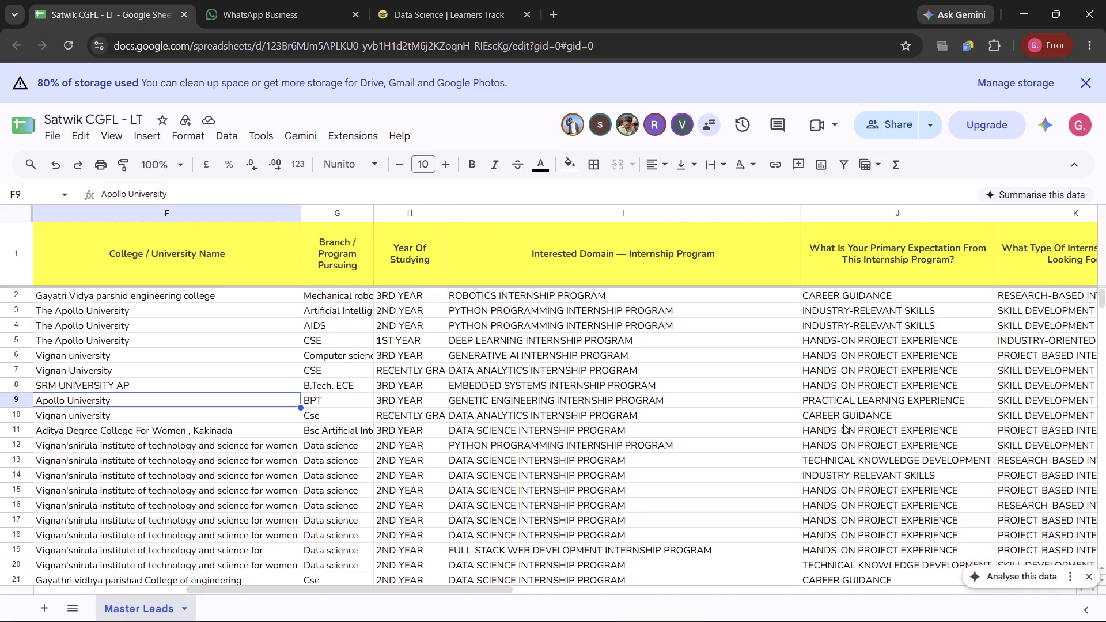
{"action": "key", "text": "Right"}
{"action": "key", "text": "Left"}
{"action": "key", "text": "Left"}
{"action": "key", "text": "Left"}
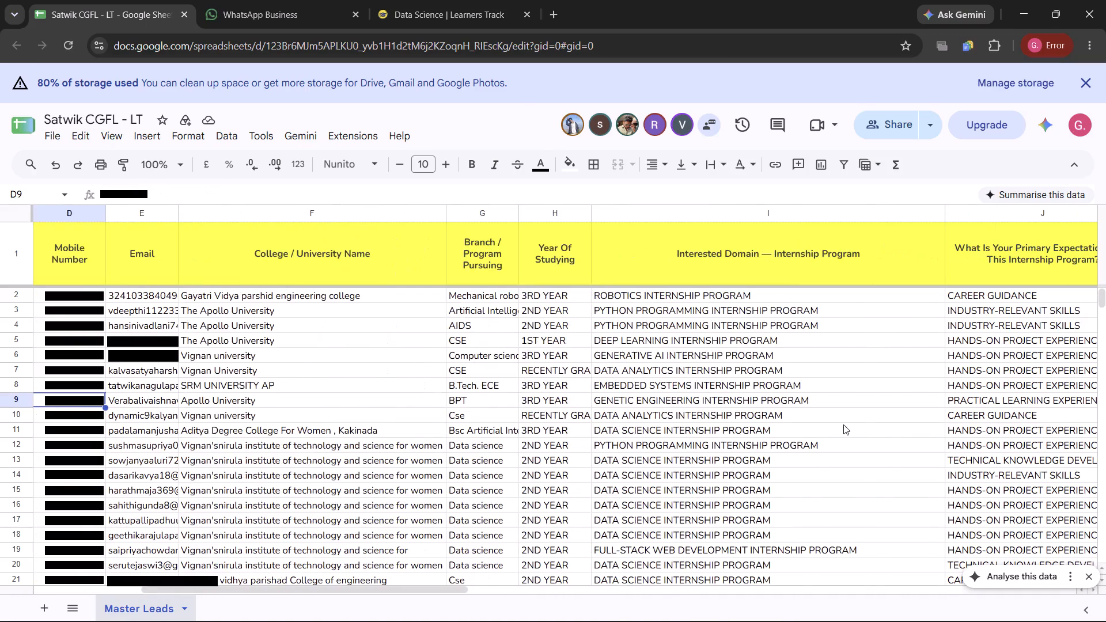
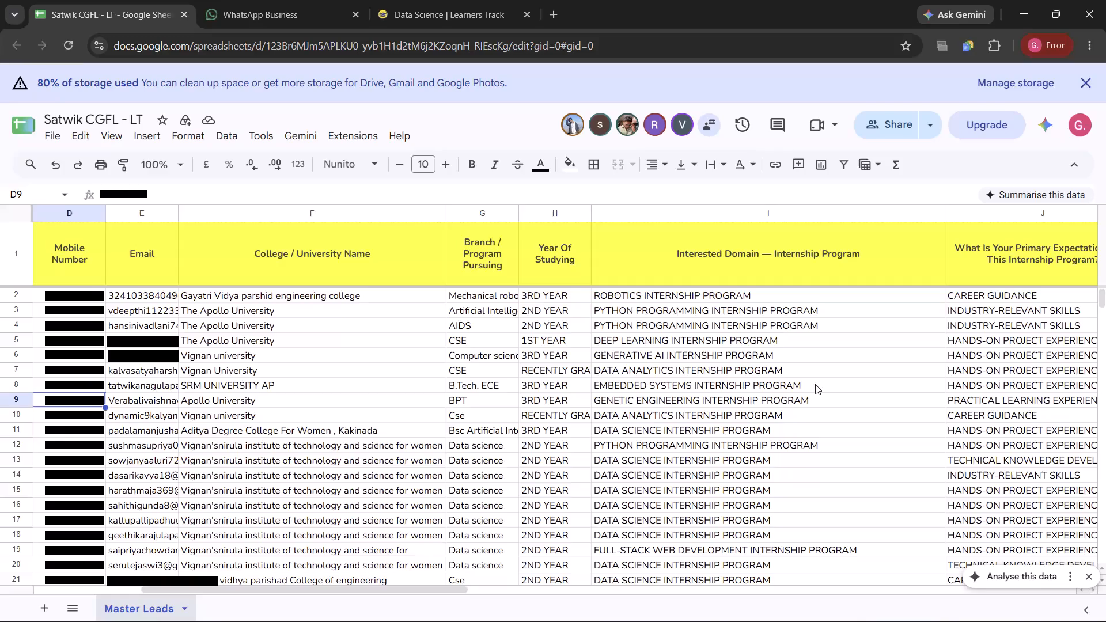
Examine the SRM University AP lead in row 8 across its internship answers, from interested domain to readiness for the next step.
{"action": "key", "text": "Up"}
{"action": "key", "text": "Right"}
{"action": "right_click", "coordinate": [815, 384]}
{"action": "key", "text": "Right"}
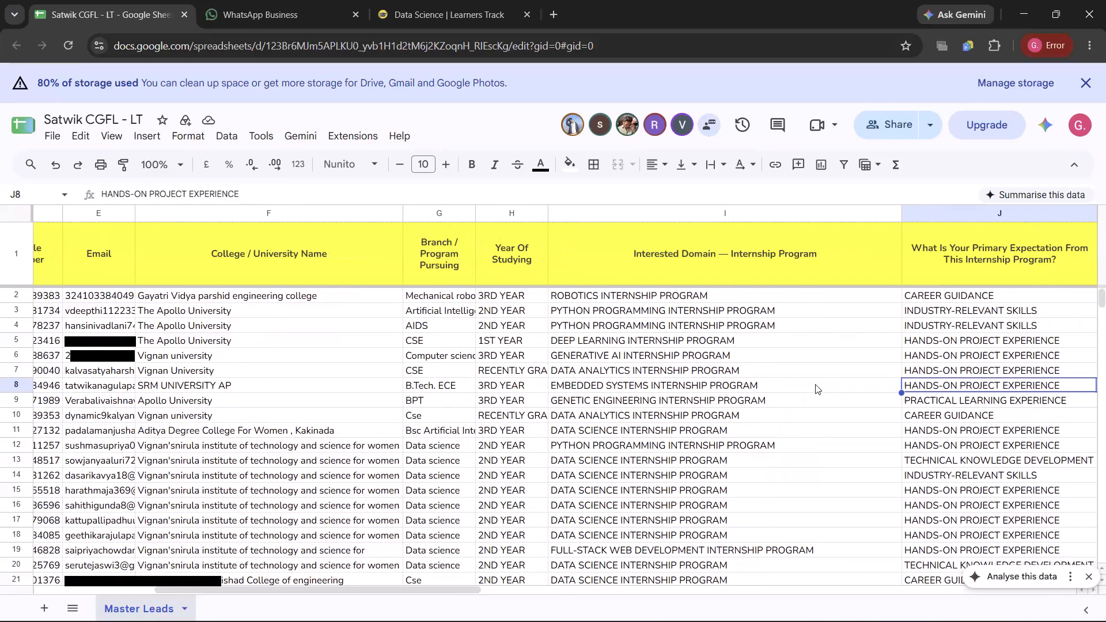
{"action": "left_click", "coordinate": [771, 379]}
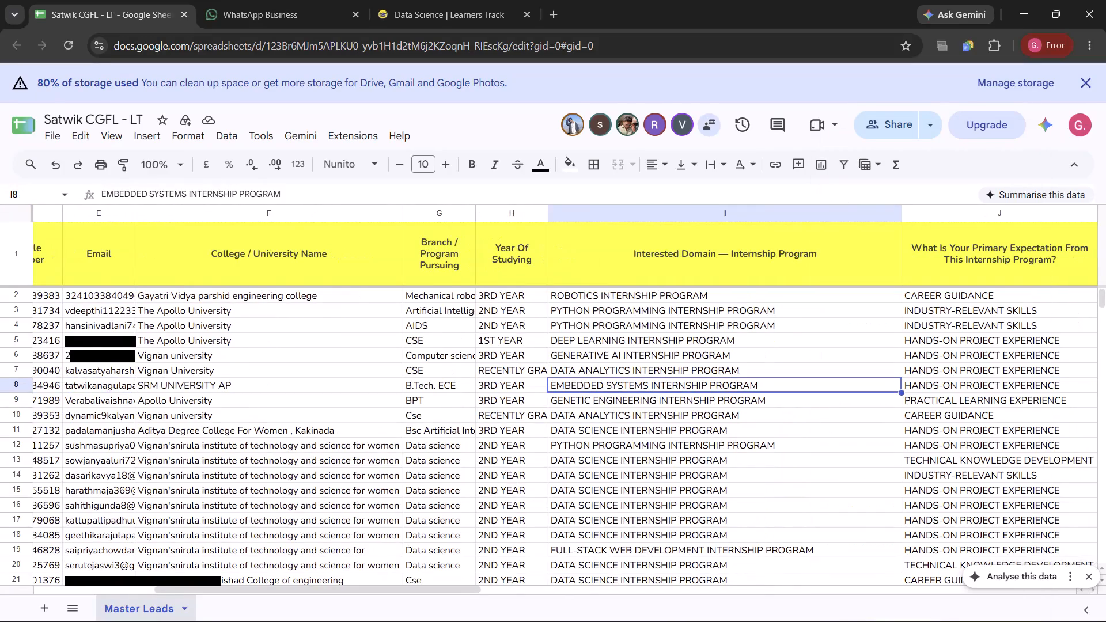
{"action": "key", "text": "Right"}
{"action": "key", "text": "Right"}
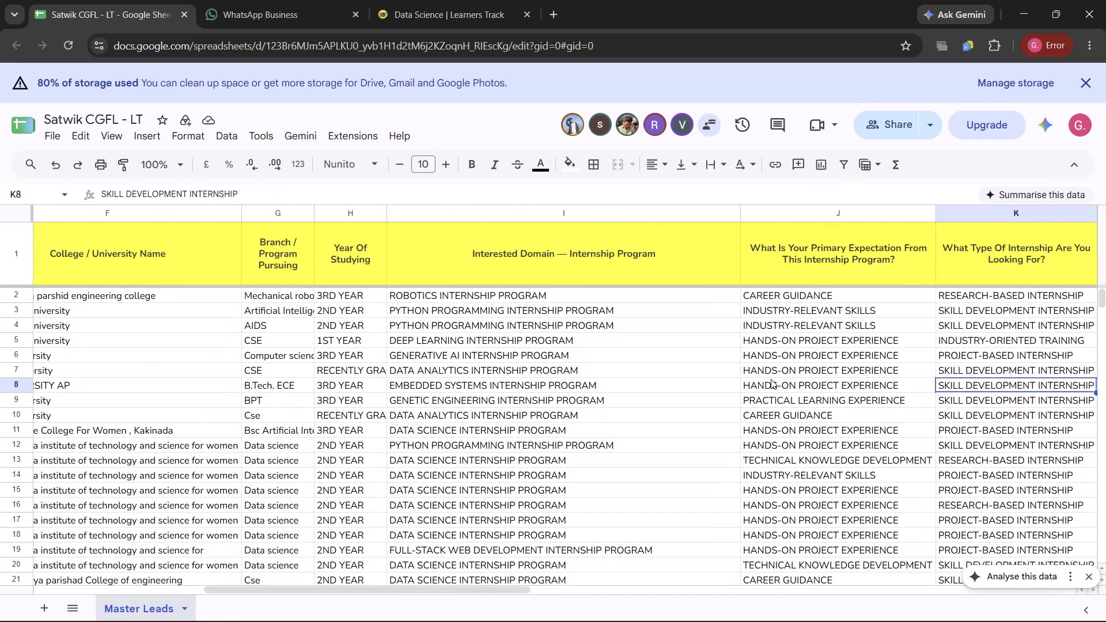
{"action": "key", "text": "Right"}
{"action": "key", "text": "Right"}
{"action": "key", "text": "Right"}
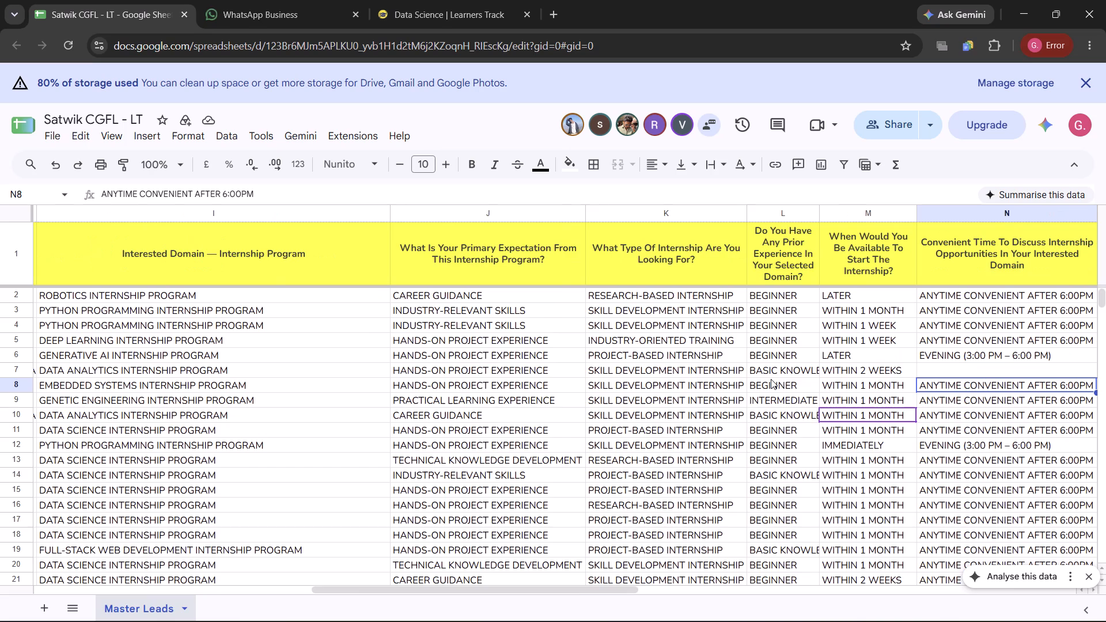
{"action": "key", "text": "Right"}
Review the row 8 lead back from its convenient discussion time through the interested domain and branch to the college name.
{"action": "key", "text": "Left"}
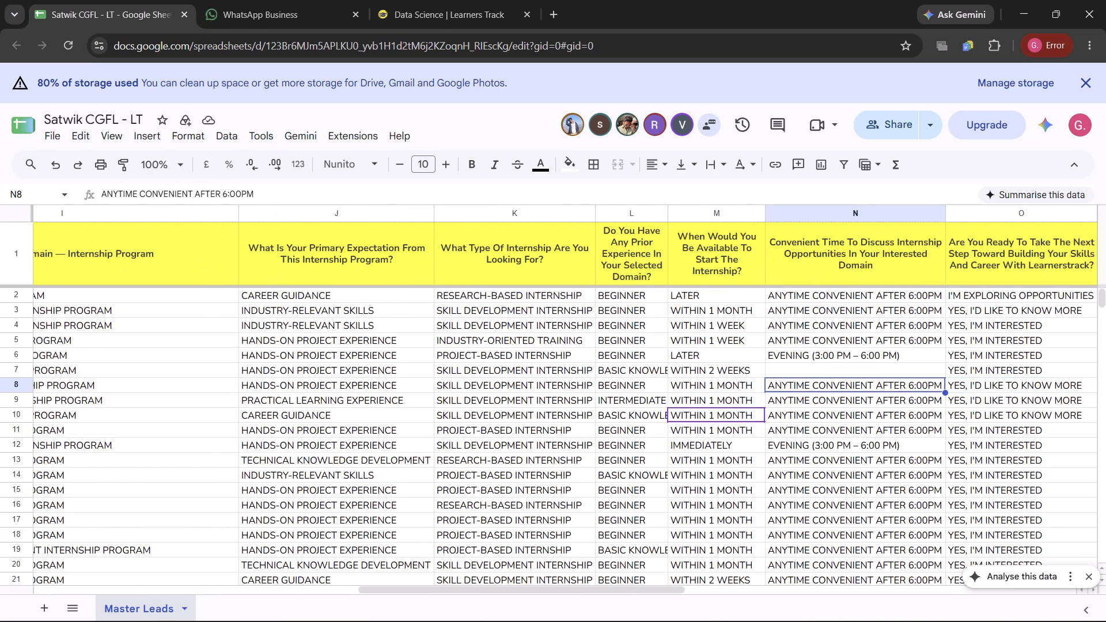
{"action": "key", "text": "Left"}
{"action": "key", "text": "Left"}
{"action": "key", "text": "Left"}
{"action": "key", "text": "Left"}
{"action": "key", "text": "Left"}
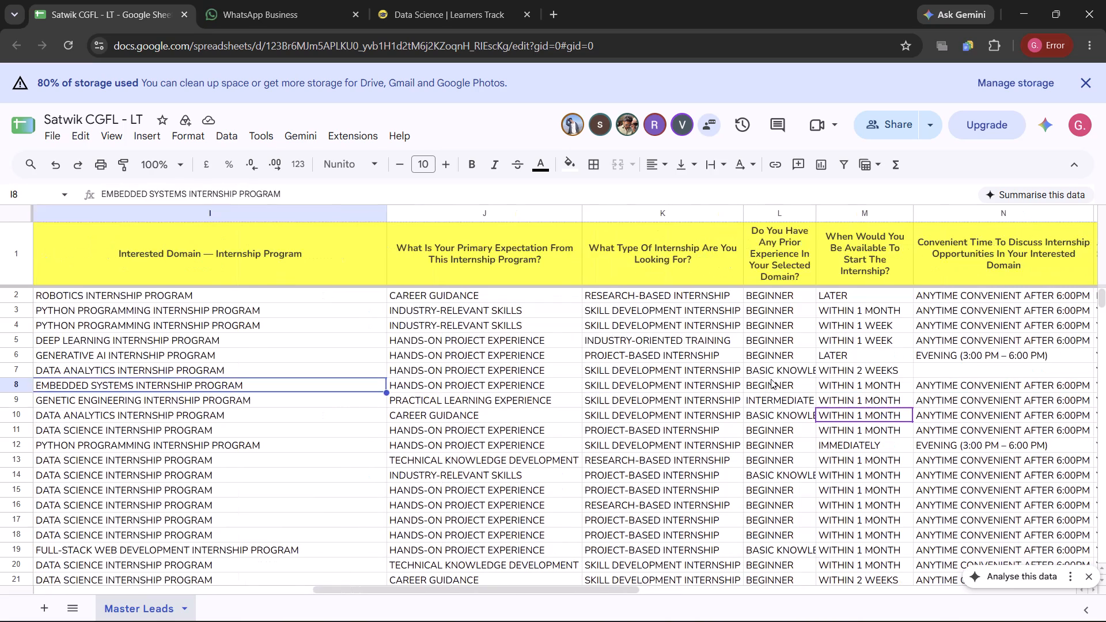
{"action": "key", "text": "Left"}
{"action": "key", "text": "Left"}
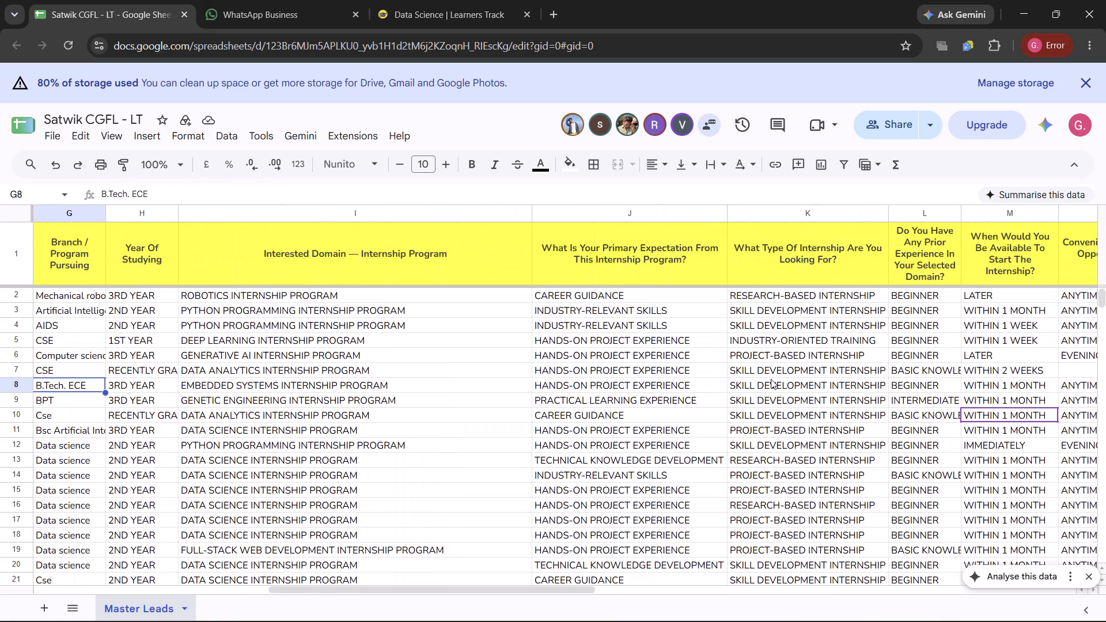
{"action": "key", "text": "Left"}
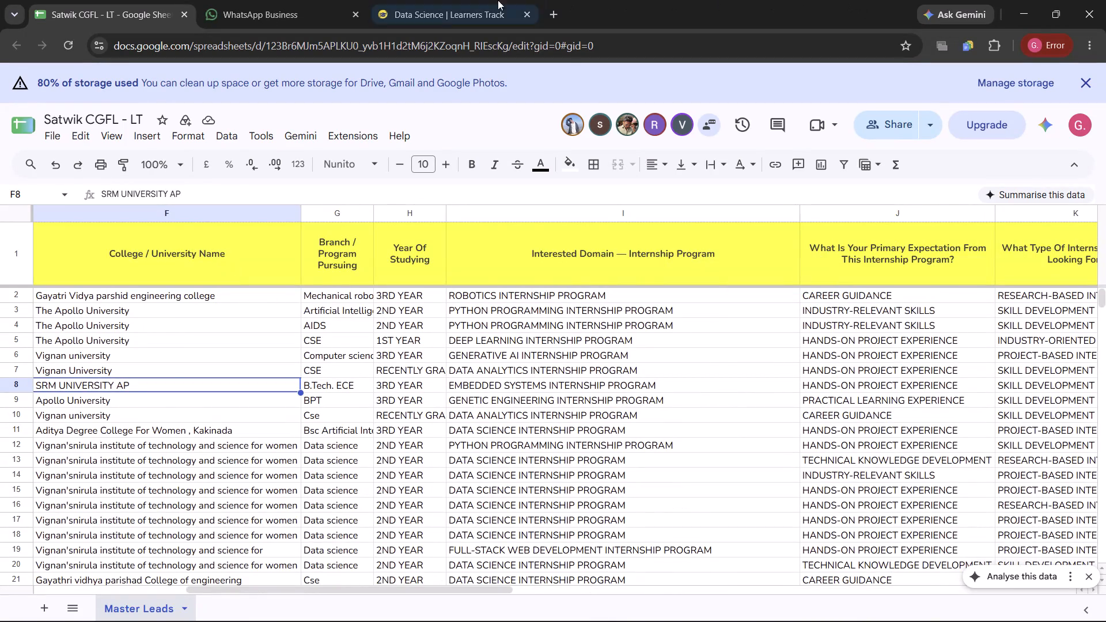
Switch to the Learners Track website and open its full course catalogue.
{"action": "left_click", "coordinate": [479, 0]}
{"action": "scroll", "coordinate": [514, 324], "scroll_direction": "up", "scroll_amount": 4}
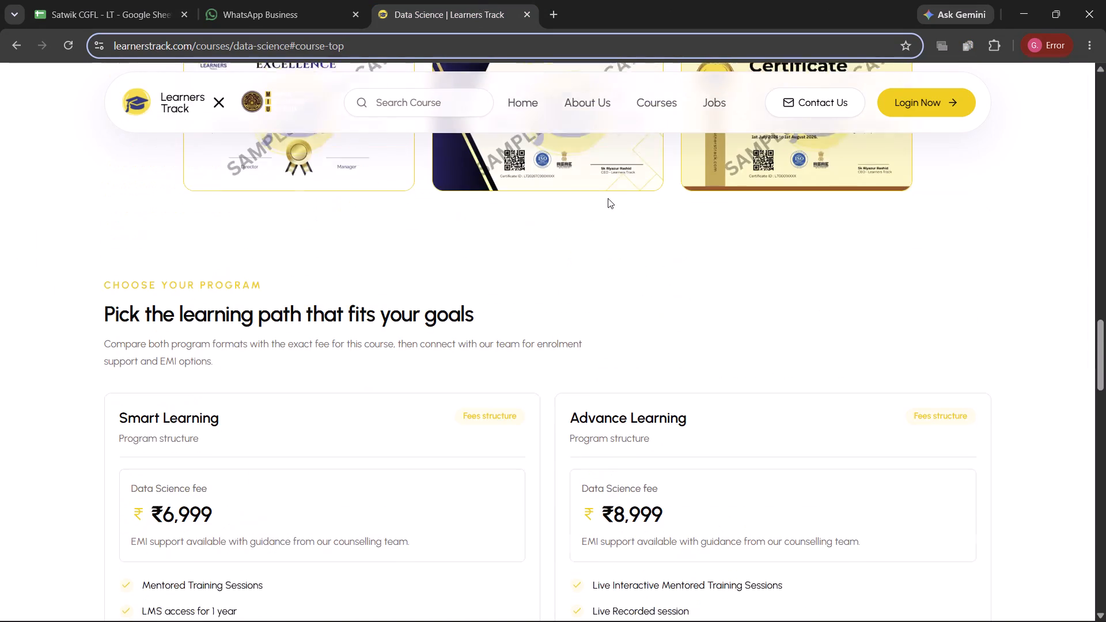
{"action": "left_click", "coordinate": [679, 112]}
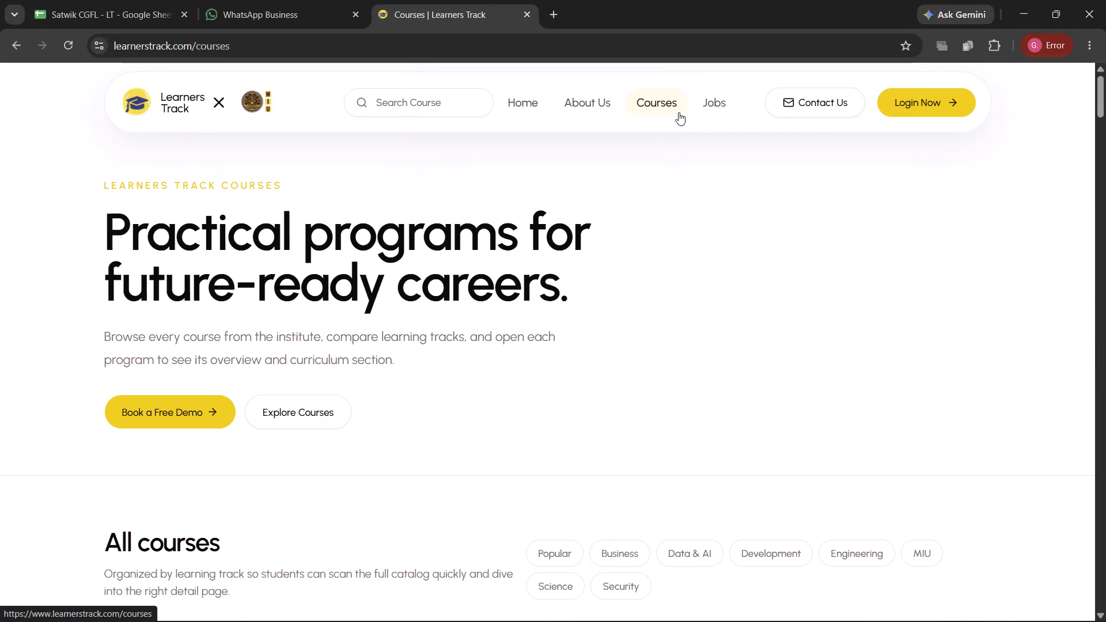
{"action": "left_click", "coordinate": [679, 112]}
{"action": "left_click", "coordinate": [679, 112]}
{"action": "triple_click", "coordinate": [654, 109]}
Look through the course catalogue for the Embedded systems course in the Engineering section and open its page.
{"action": "scroll", "coordinate": [597, 316], "scroll_direction": "down", "scroll_amount": 6}
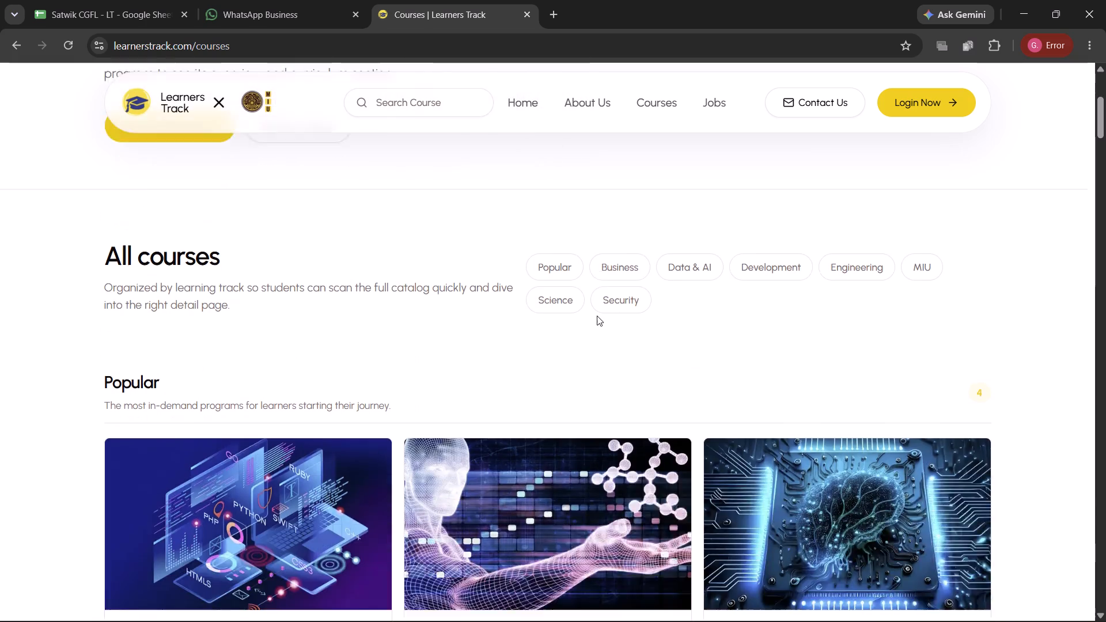
{"action": "scroll", "coordinate": [597, 316], "scroll_direction": "down", "scroll_amount": 4}
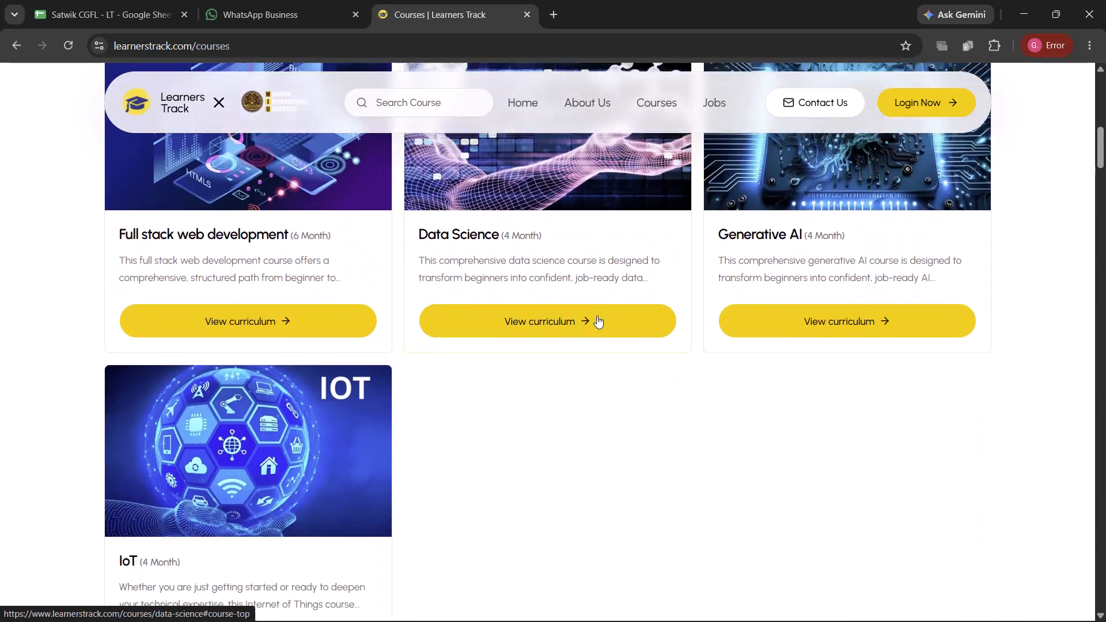
{"action": "scroll", "coordinate": [597, 316], "scroll_direction": "down", "scroll_amount": 6}
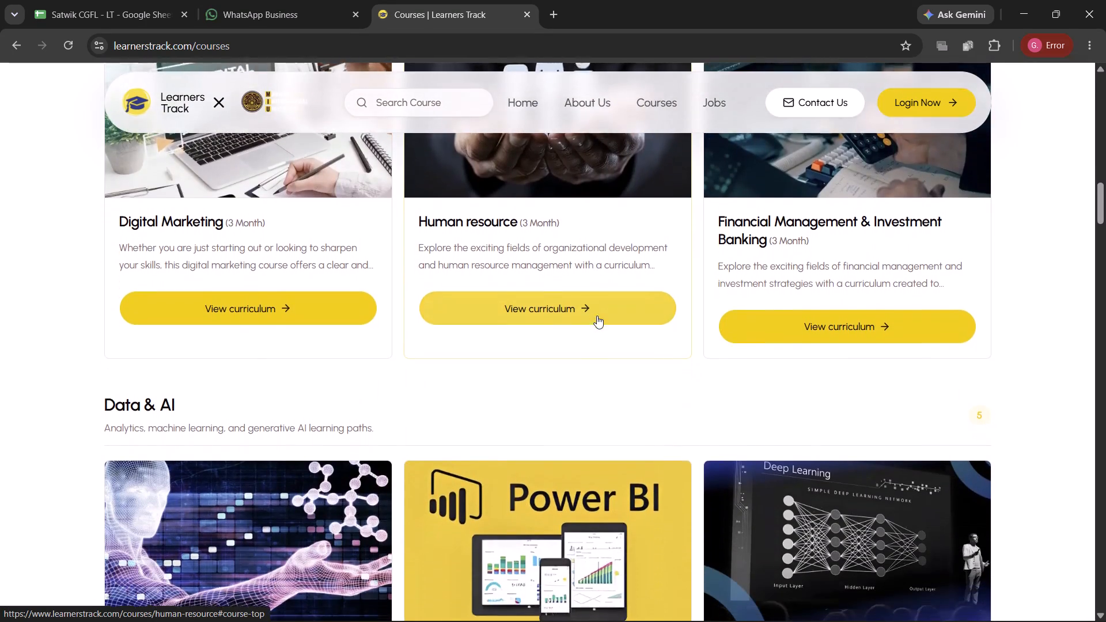
{"action": "scroll", "coordinate": [597, 316], "scroll_direction": "down", "scroll_amount": 4}
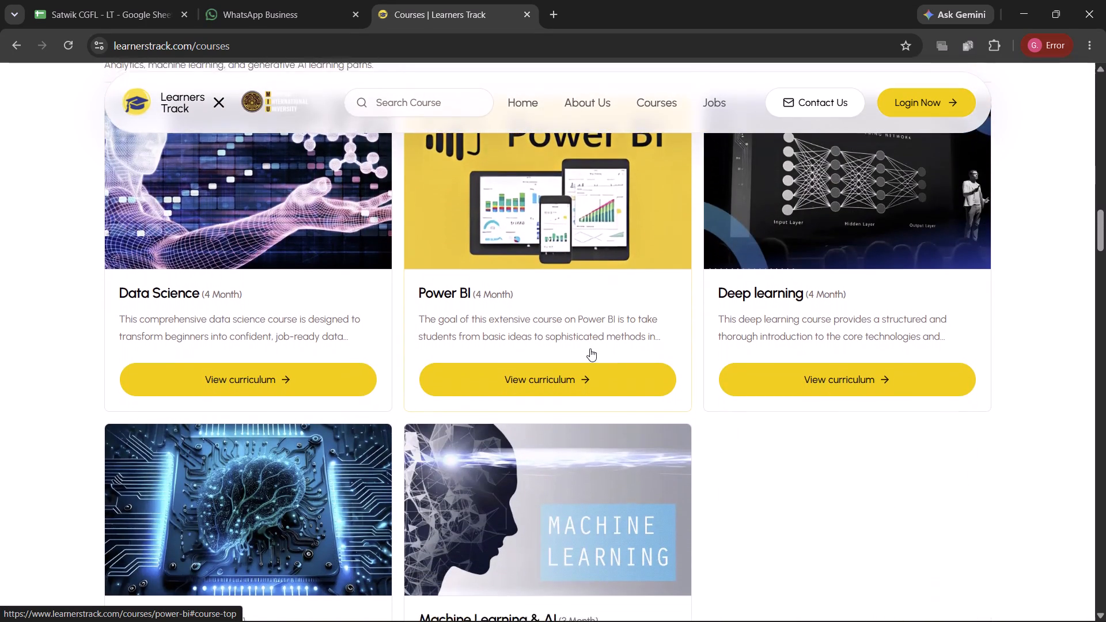
{"action": "scroll", "coordinate": [590, 348], "scroll_direction": "down", "scroll_amount": 6}
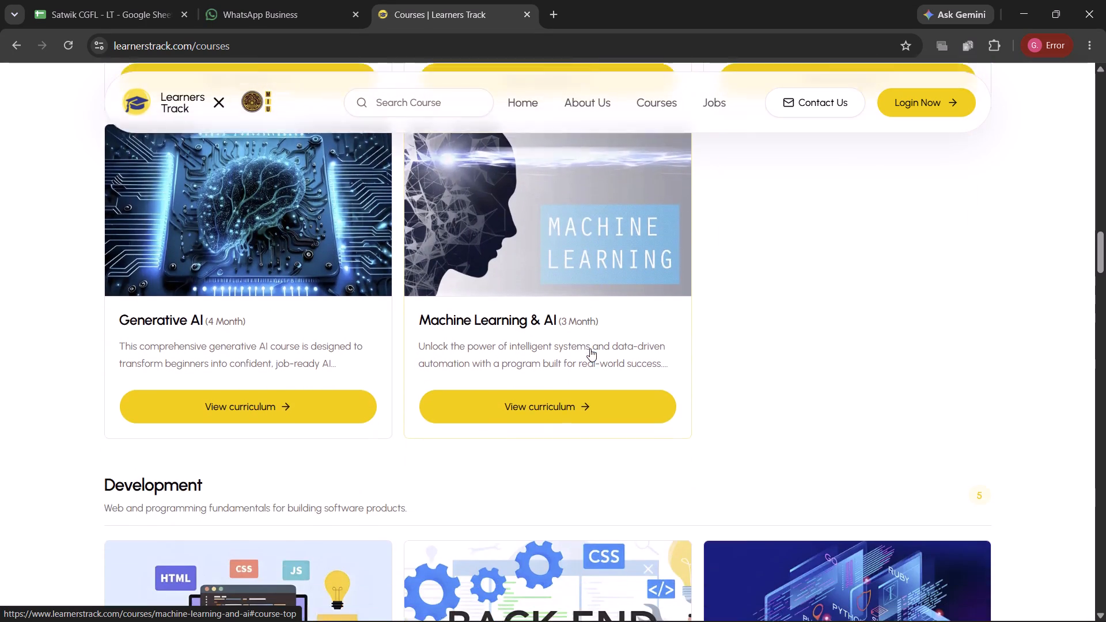
{"action": "scroll", "coordinate": [590, 348], "scroll_direction": "down", "scroll_amount": 4}
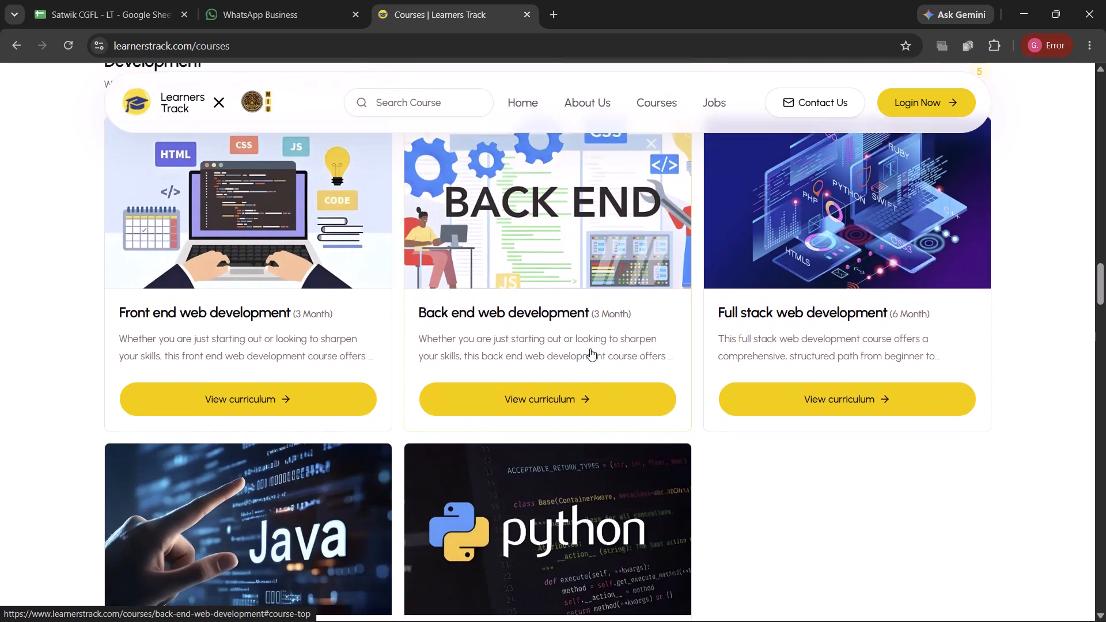
{"action": "scroll", "coordinate": [590, 348], "scroll_direction": "down", "scroll_amount": 6}
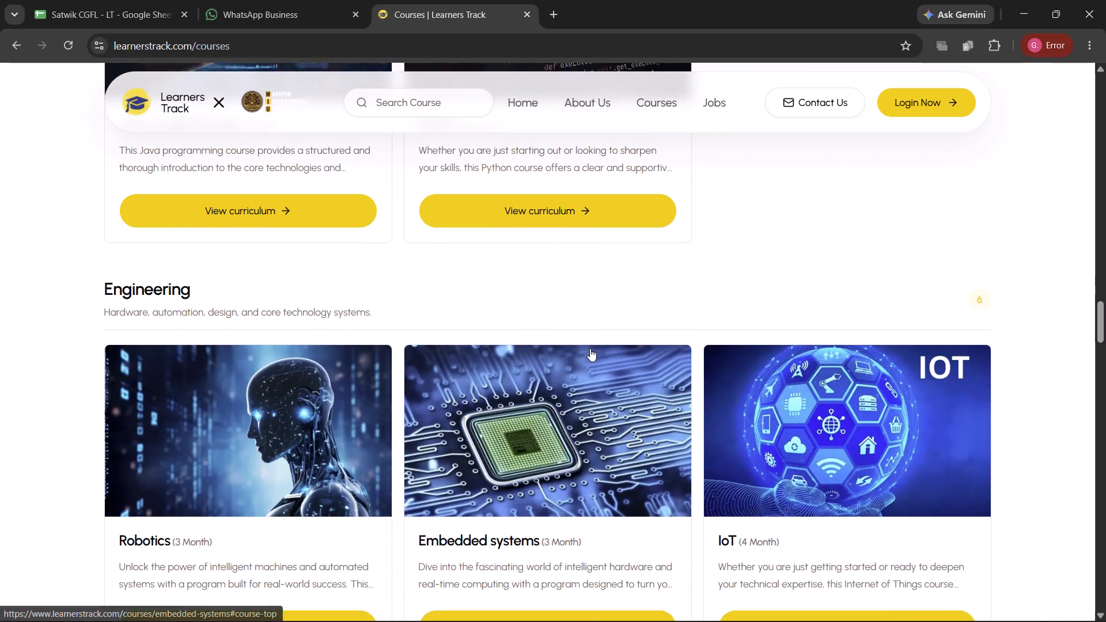
{"action": "left_click", "coordinate": [581, 491]}
Examine the Embedded systems course overview, highlights, curriculum and certificates, down to the Smart Learning and Advance Learning fee structures.
{"action": "scroll", "coordinate": [581, 491], "scroll_direction": "down", "scroll_amount": 1}
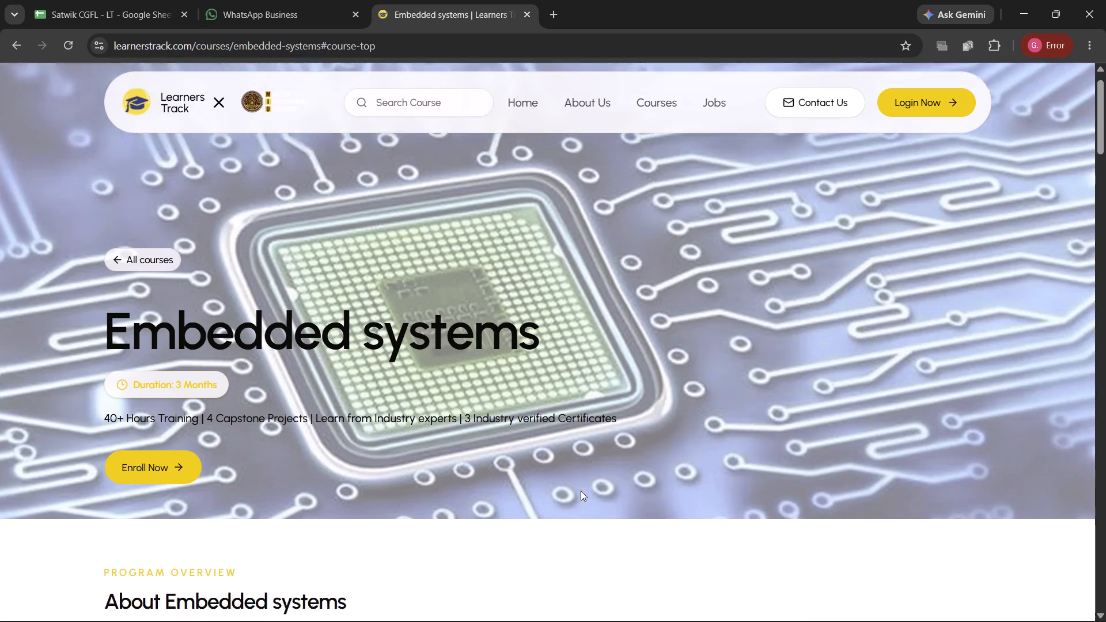
{"action": "scroll", "coordinate": [581, 491], "scroll_direction": "down", "scroll_amount": 6}
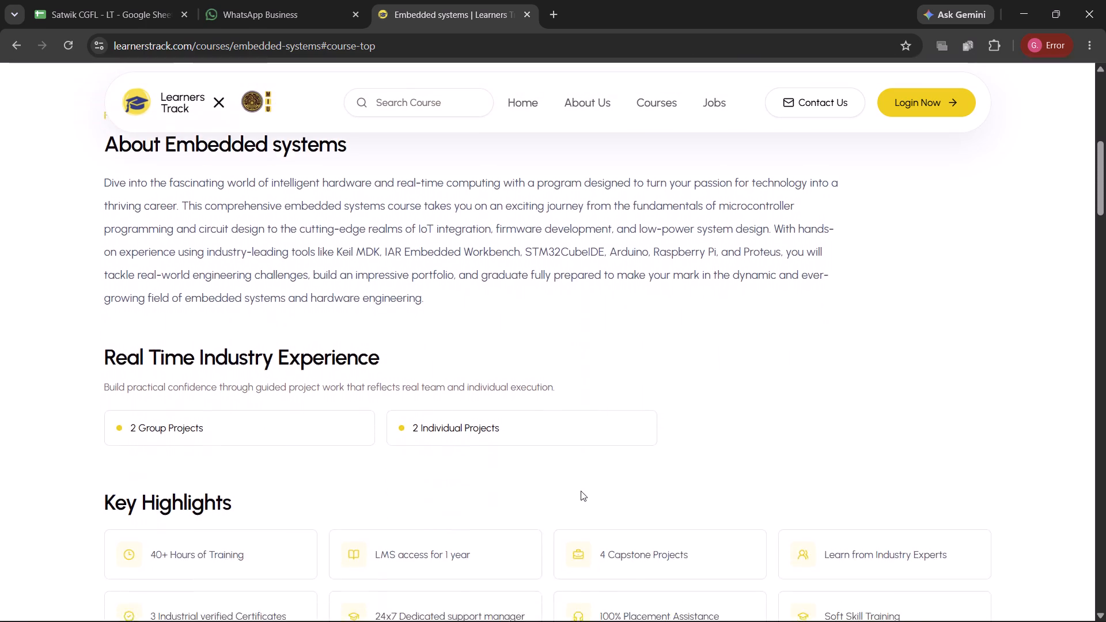
{"action": "scroll", "coordinate": [581, 491], "scroll_direction": "down", "scroll_amount": 9}
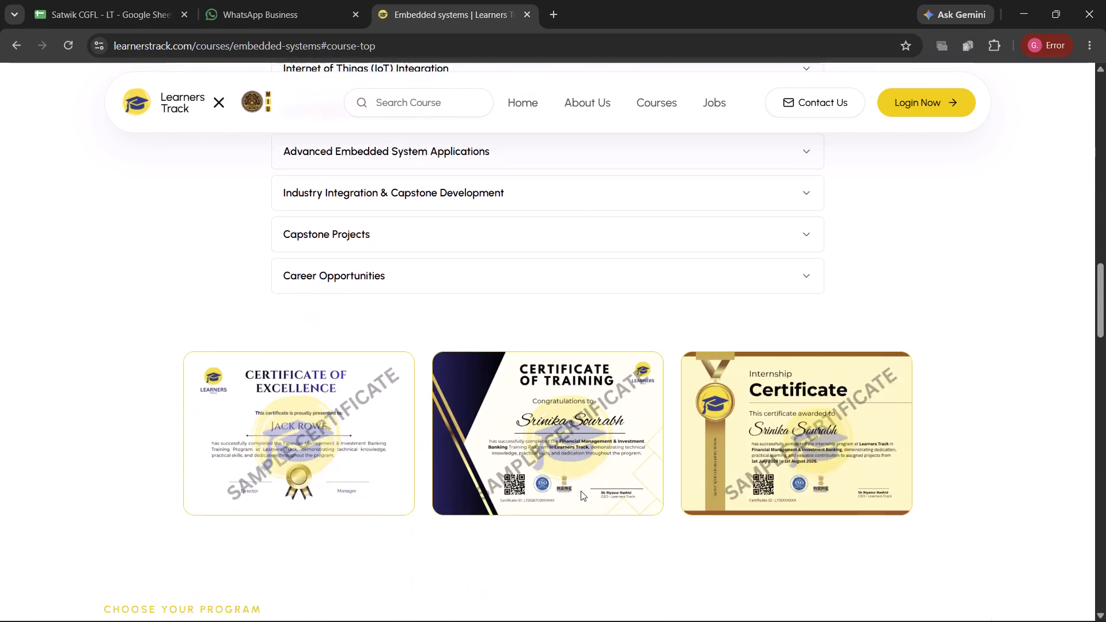
{"action": "scroll", "coordinate": [581, 491], "scroll_direction": "down", "scroll_amount": 4}
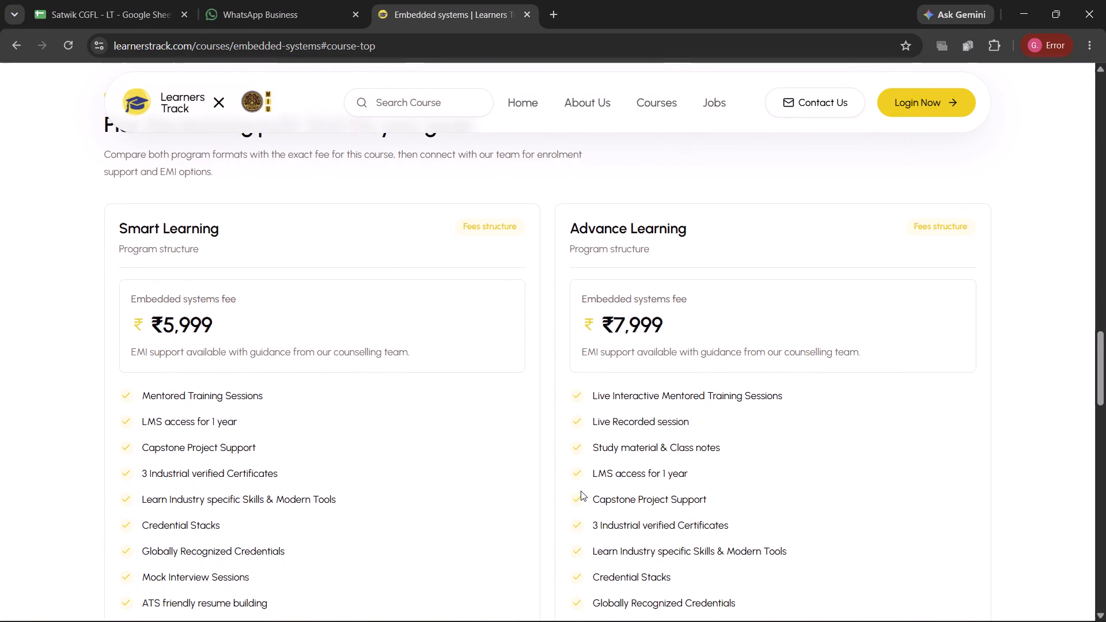
{"action": "scroll", "coordinate": [581, 491], "scroll_direction": "down", "scroll_amount": 1}
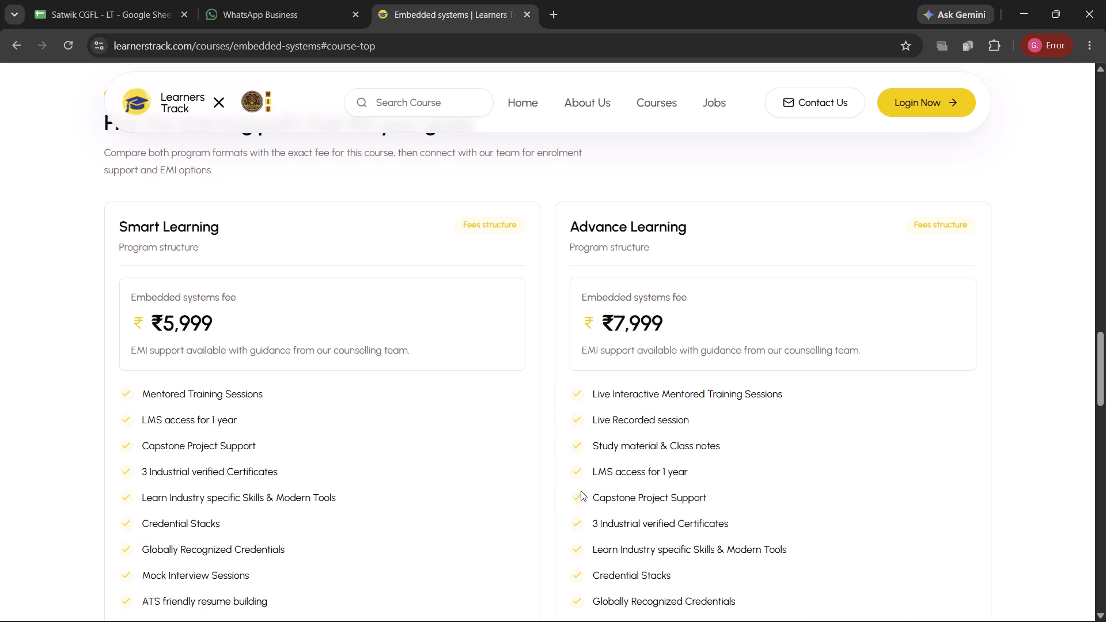
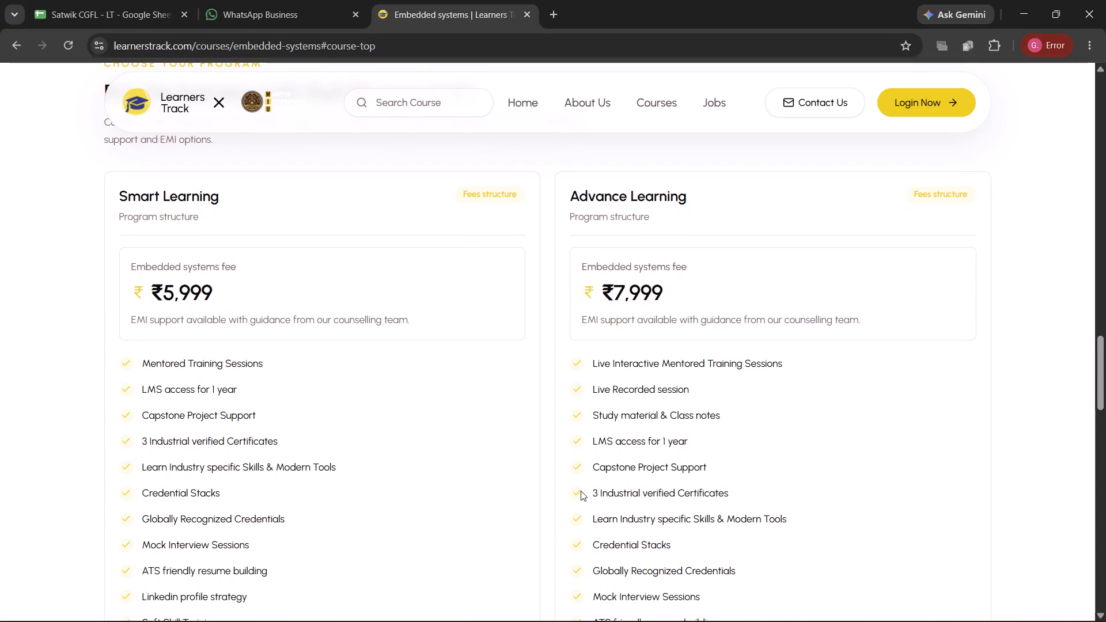
Compare the features included in the Smart Learning and Advance Learning programs of the Embedded systems course.
{"action": "scroll", "coordinate": [581, 491], "scroll_direction": "down", "scroll_amount": 3}
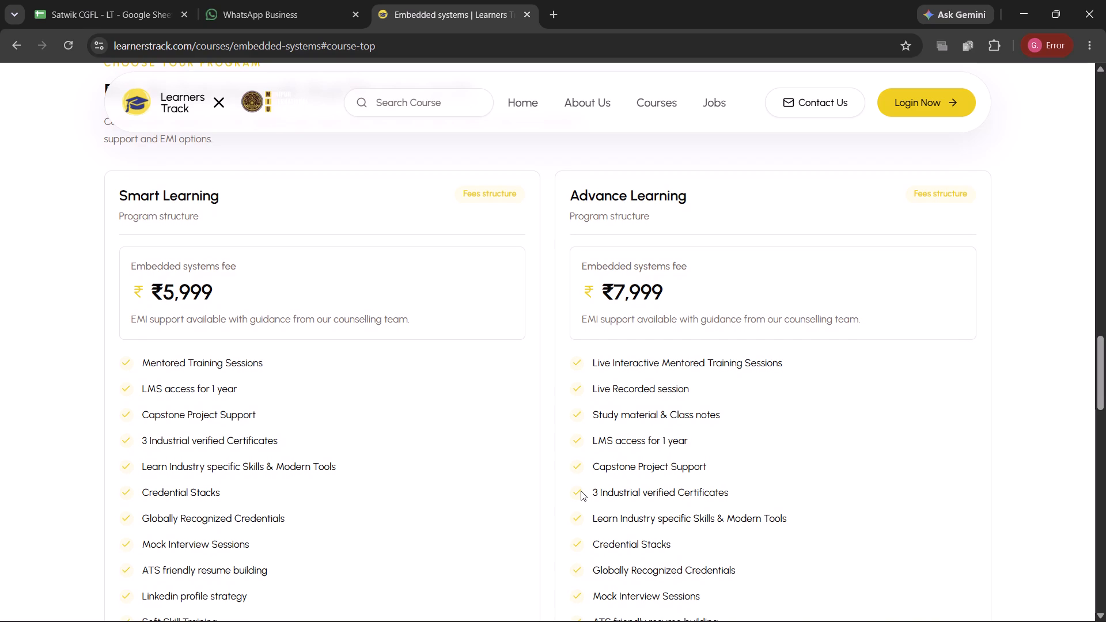
{"action": "scroll", "coordinate": [581, 491], "scroll_direction": "down", "scroll_amount": 1}
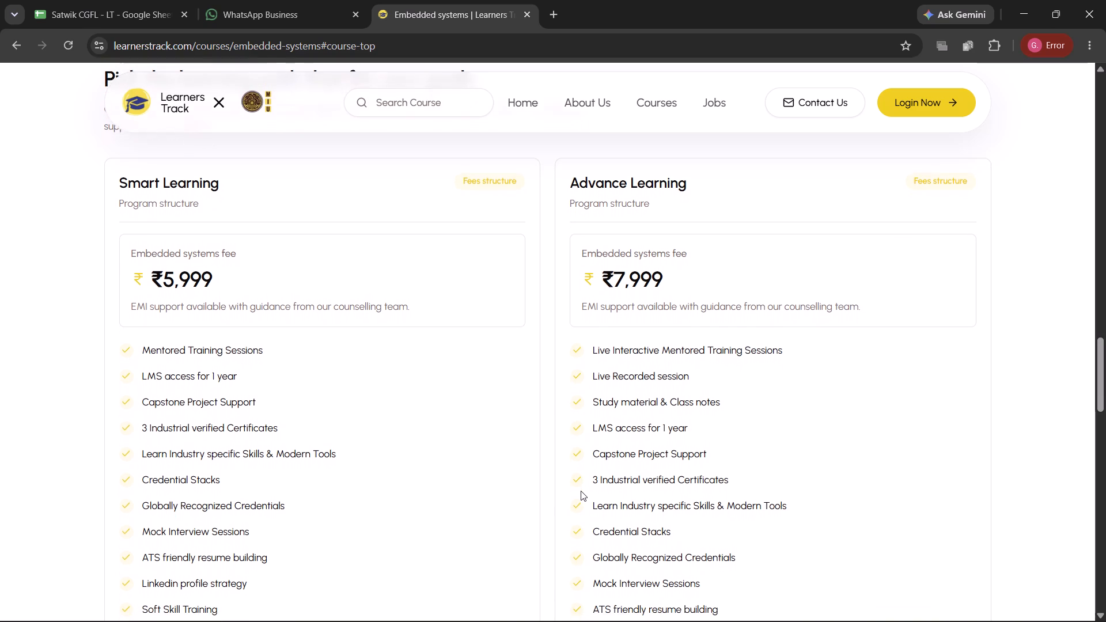
{"action": "scroll", "coordinate": [581, 491], "scroll_direction": "down", "scroll_amount": 1}
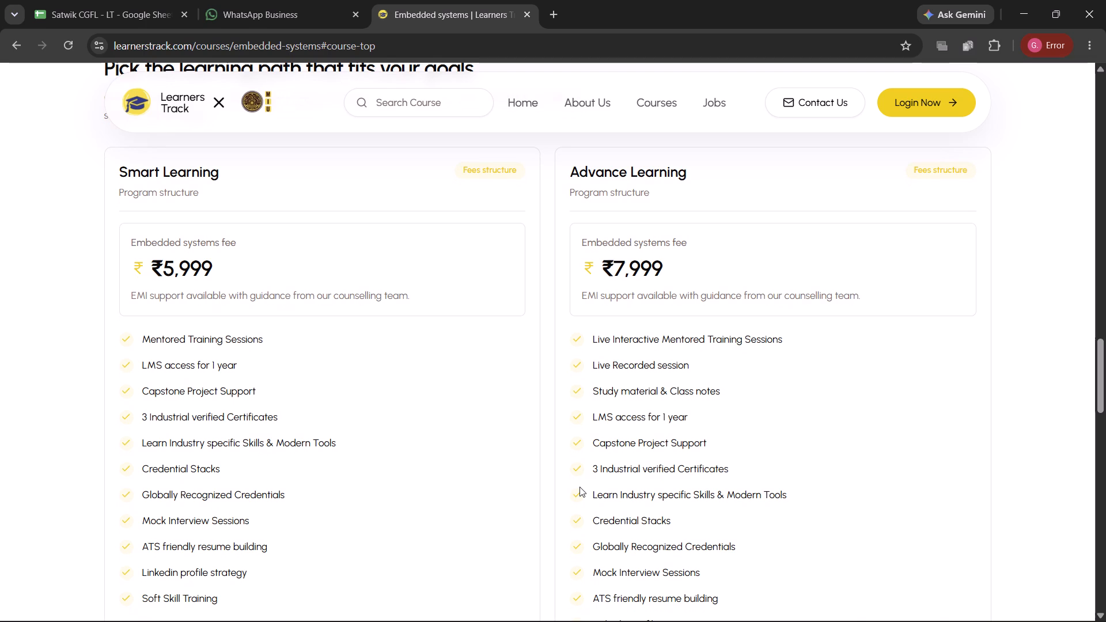
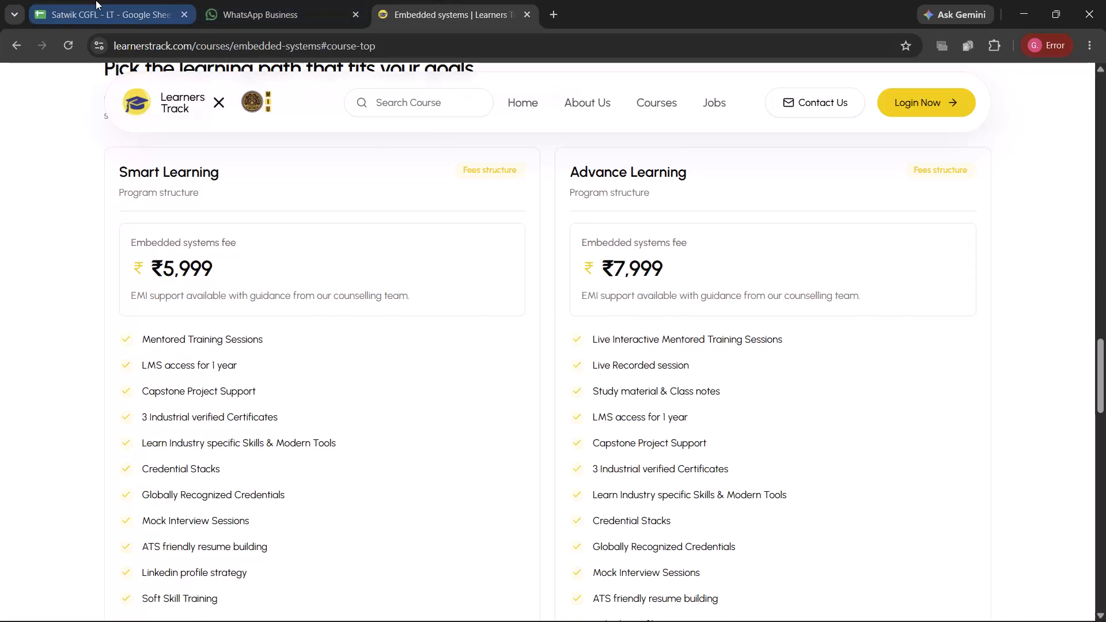
Switch back to the Master Leads sheet in Google Sheets to continue with the SRM University AP embedded systems lead.
{"action": "left_click", "coordinate": [96, 0]}
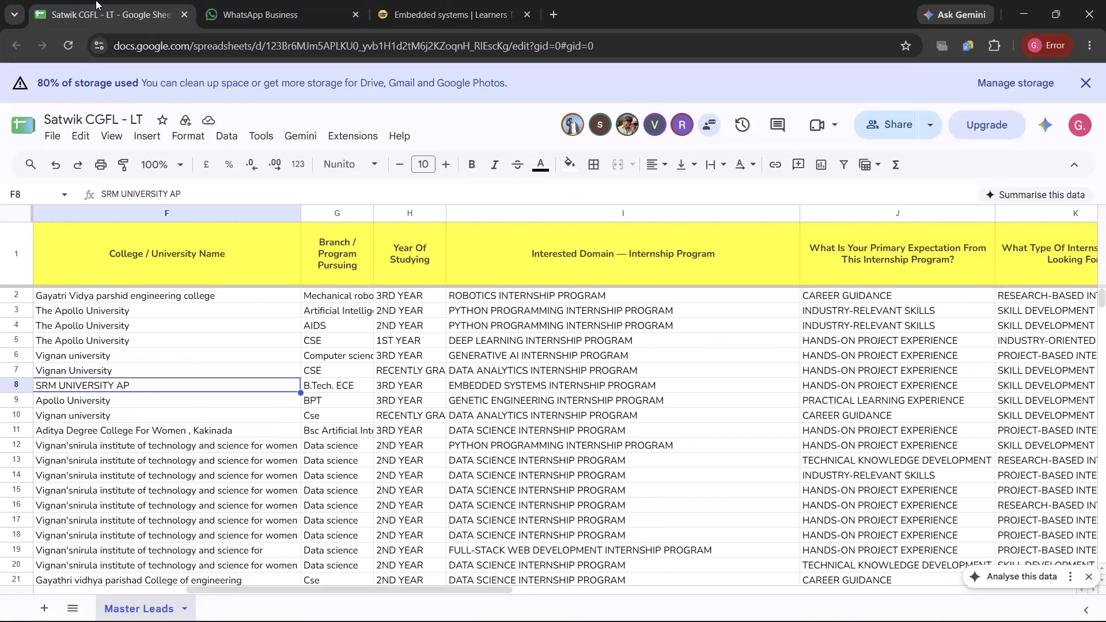
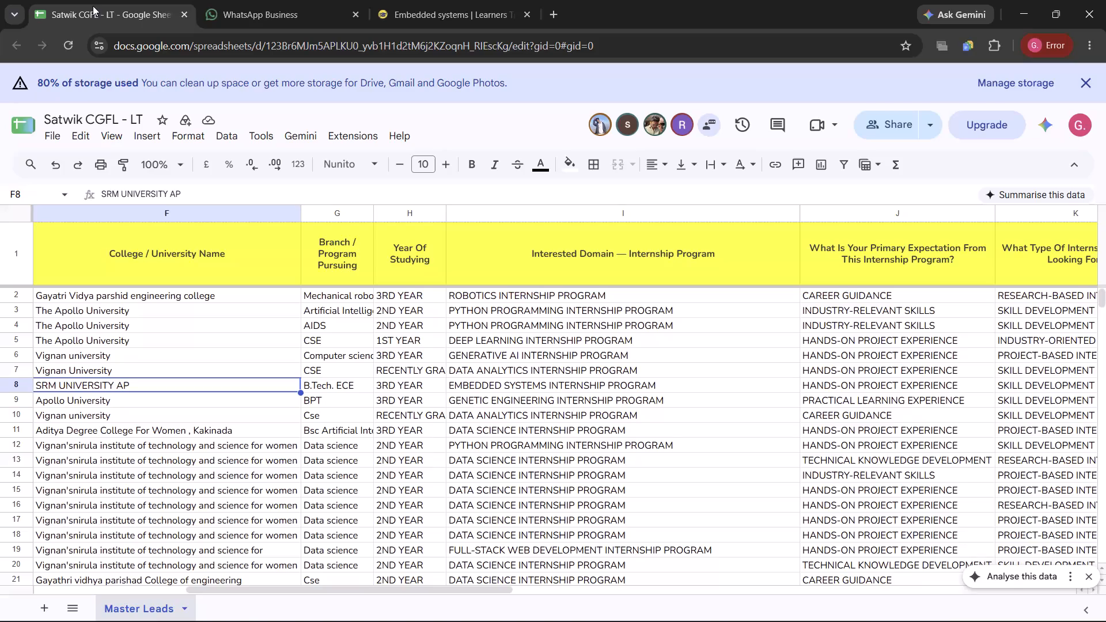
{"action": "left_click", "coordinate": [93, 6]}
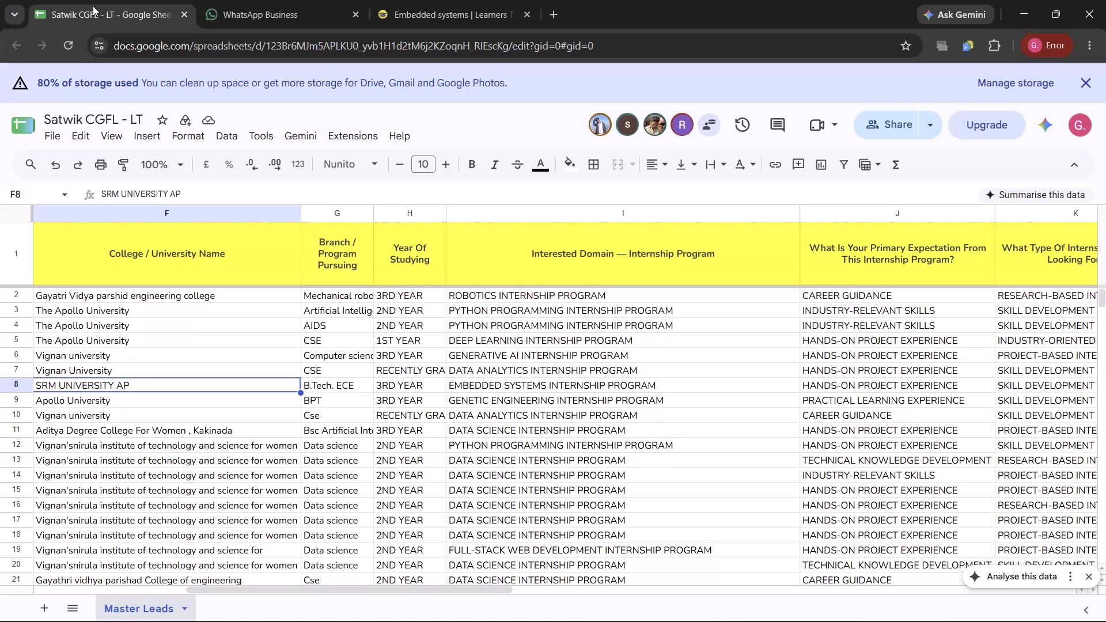